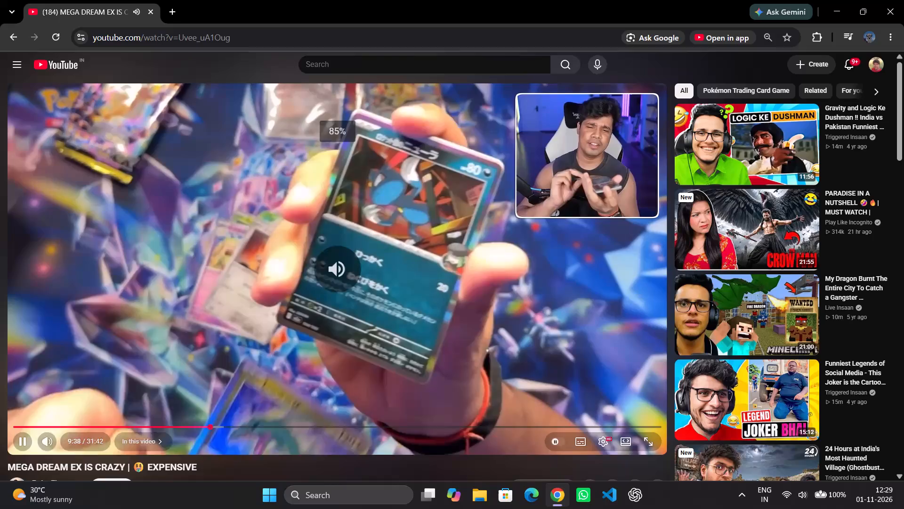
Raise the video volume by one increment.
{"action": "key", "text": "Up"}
Skim forward through the Pokémon pack opening to the OUTLAWLEG card reveal at about 10:44.
{"action": "key", "text": "Right"}
{"action": "key", "text": "Right"}
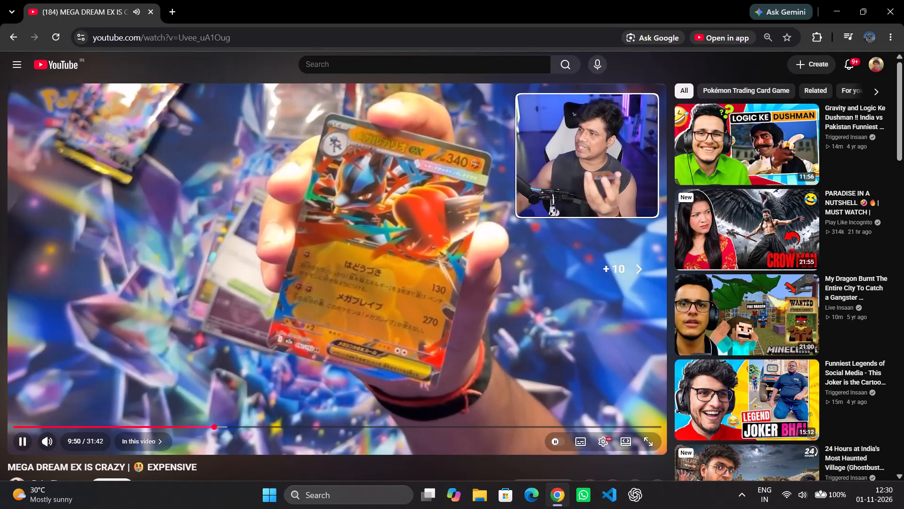
{"action": "key", "text": "Right"}
{"action": "key", "text": "Right"}
{"action": "key", "text": "Right"}
{"action": "key", "text": "Right"}
{"action": "key", "text": "Right"}
{"action": "key", "text": "Right"}
{"action": "key", "text": "Right"}
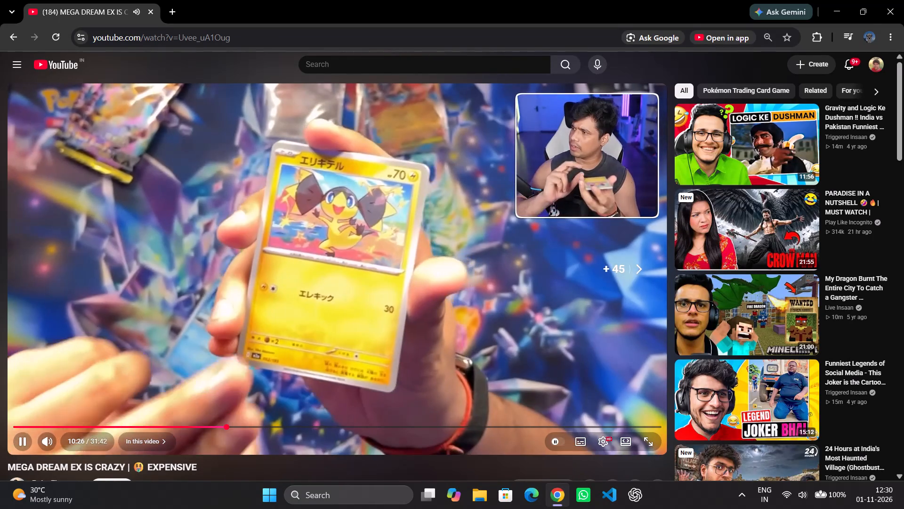
{"action": "key", "text": "Right"}
{"action": "key", "text": "Right"}
{"action": "key", "text": "Right"}
{"action": "key", "text": "Left"}
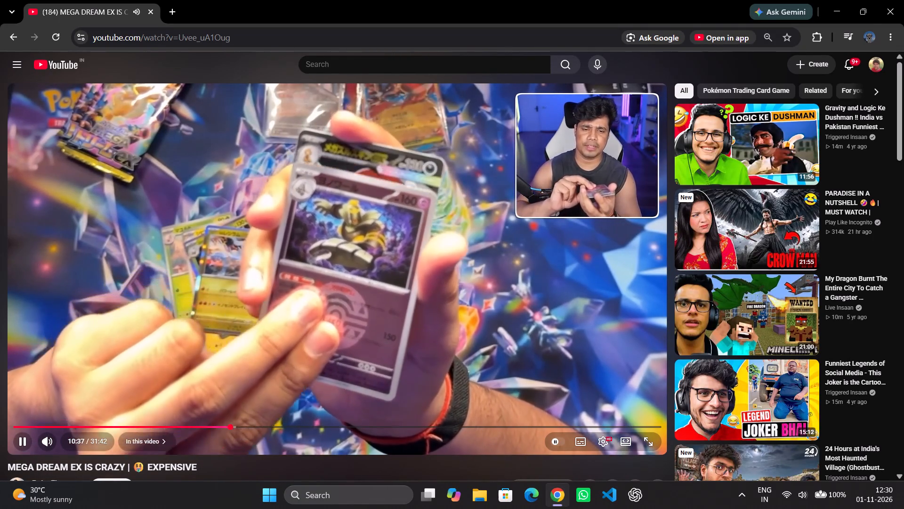
{"action": "key", "text": "Right"}
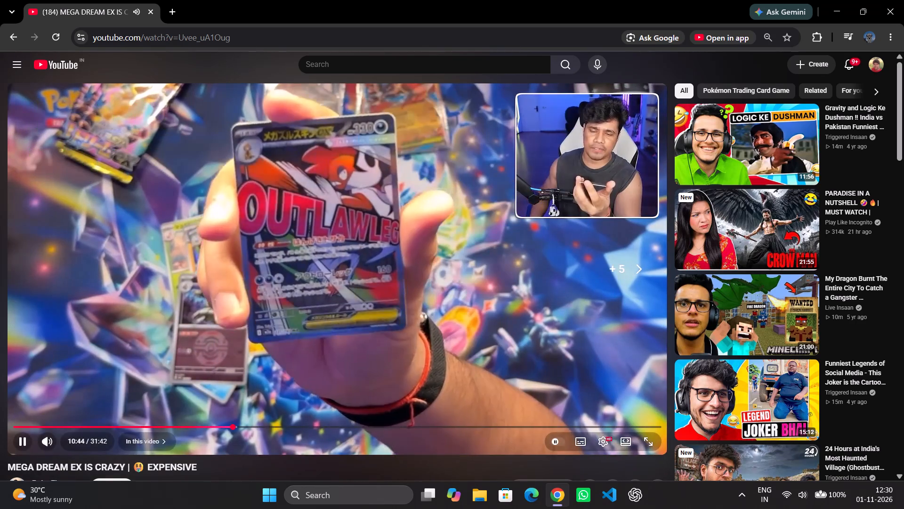
Skim forward past the OUTLAWLEG card to the three unopened booster packs at about 11:33.
{"action": "key", "text": "Right"}
{"action": "key", "text": "Right"}
{"action": "key", "text": "Right"}
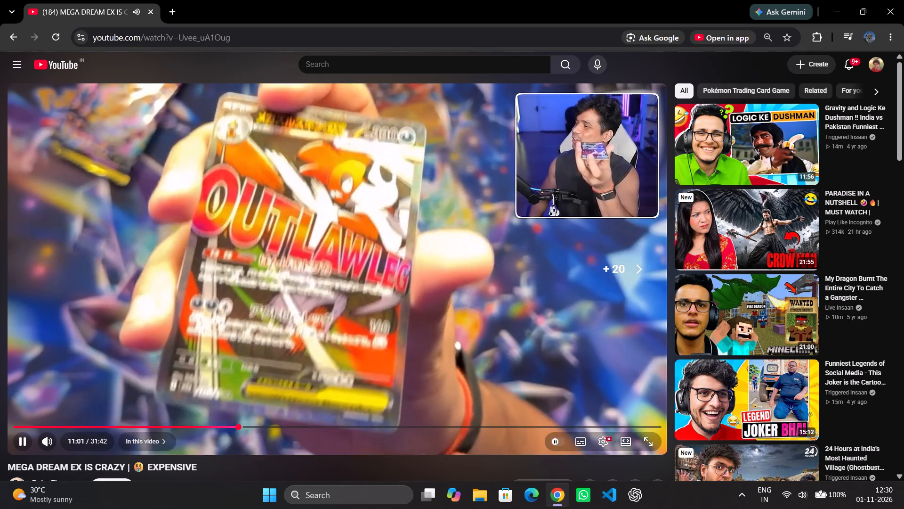
{"action": "key", "text": "Right"}
{"action": "key", "text": "Right"}
{"action": "key", "text": "Right"}
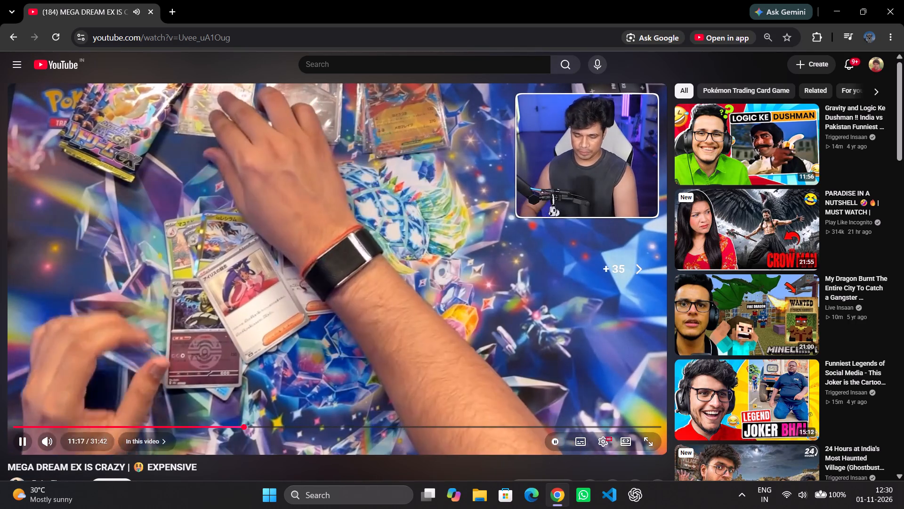
{"action": "key", "text": "Right"}
{"action": "key", "text": "Right"}
{"action": "key", "text": "Right"}
{"action": "key", "text": "Right"}
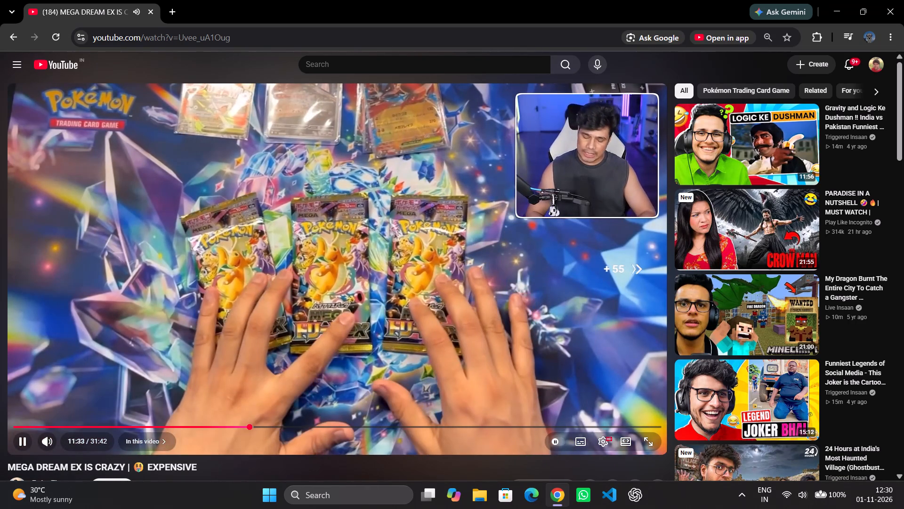
Skim through the next pack's opening to the PSA 10 ₹3,500 card at about 12:26, going back 5 seconds once to rewatch its reveal.
{"action": "key", "text": "Right"}
{"action": "key", "text": "Right"}
{"action": "key", "text": "Right"}
{"action": "key", "text": "Right"}
{"action": "key", "text": "Right"}
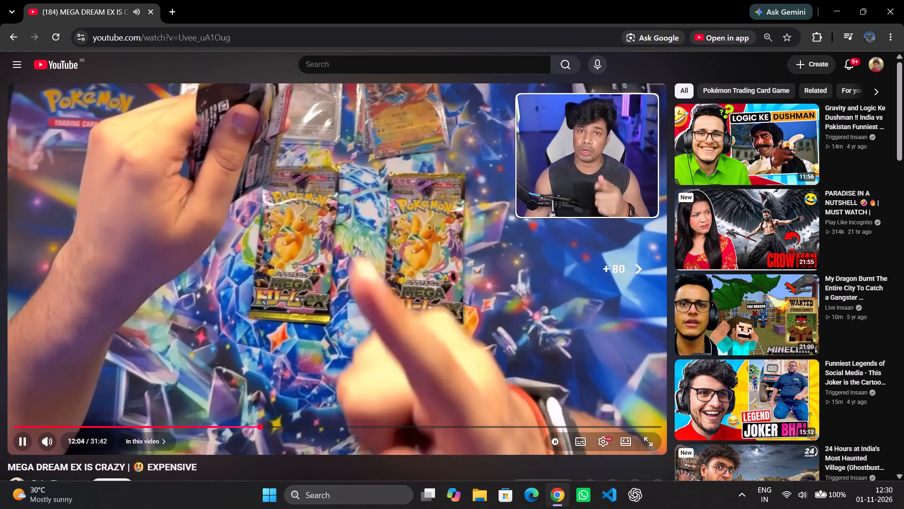
{"action": "key", "text": "Right"}
{"action": "key", "text": "Right"}
{"action": "key", "text": "Right"}
{"action": "key", "text": "Right"}
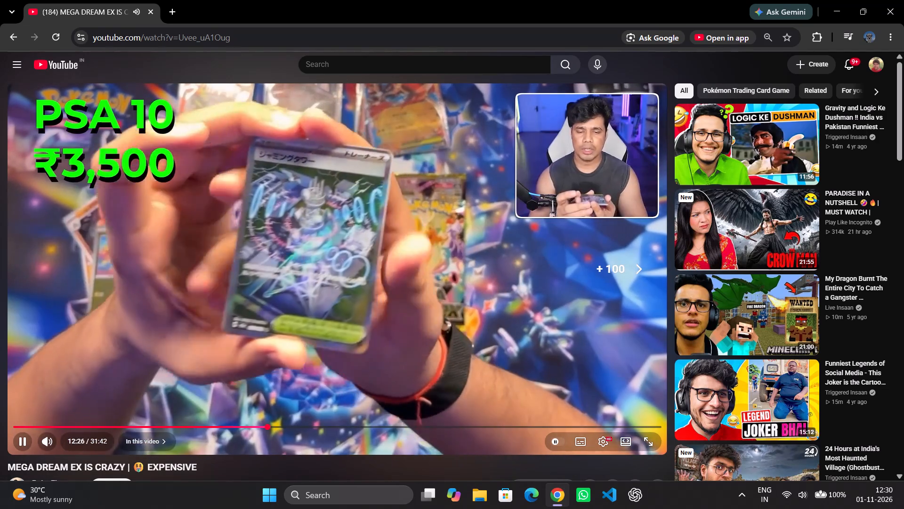
{"action": "key", "text": "Left"}
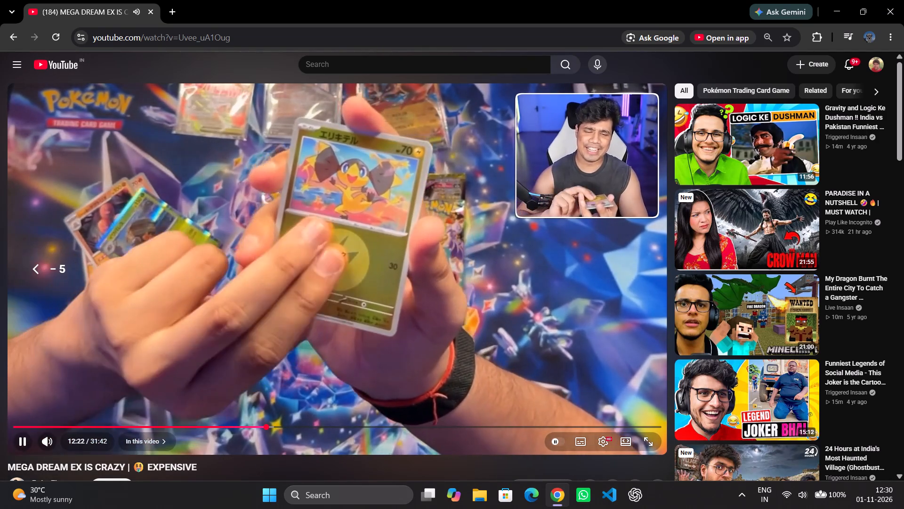
{"action": "key", "text": "Right"}
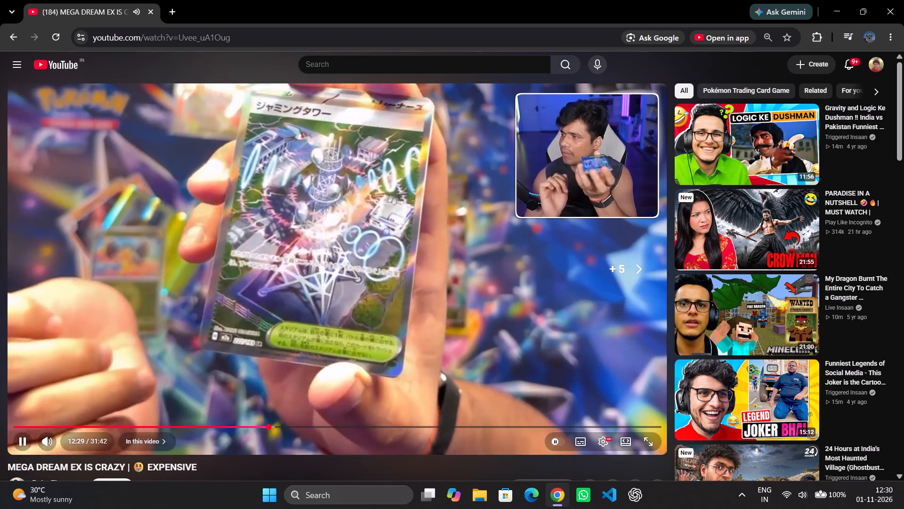
Skim past the PSA 10 ₹2000 card to the opening of one of the two remaining packs at about 13:10.
{"action": "key", "text": "Right"}
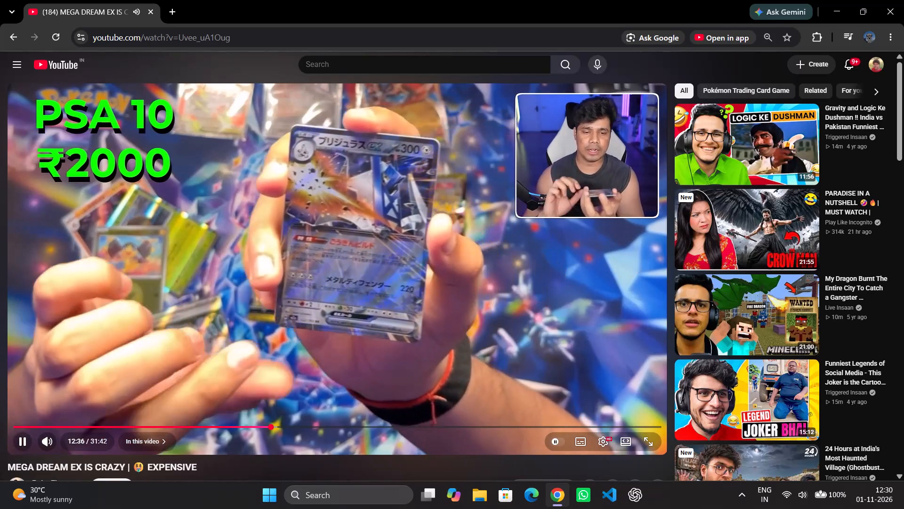
{"action": "key", "text": "Right"}
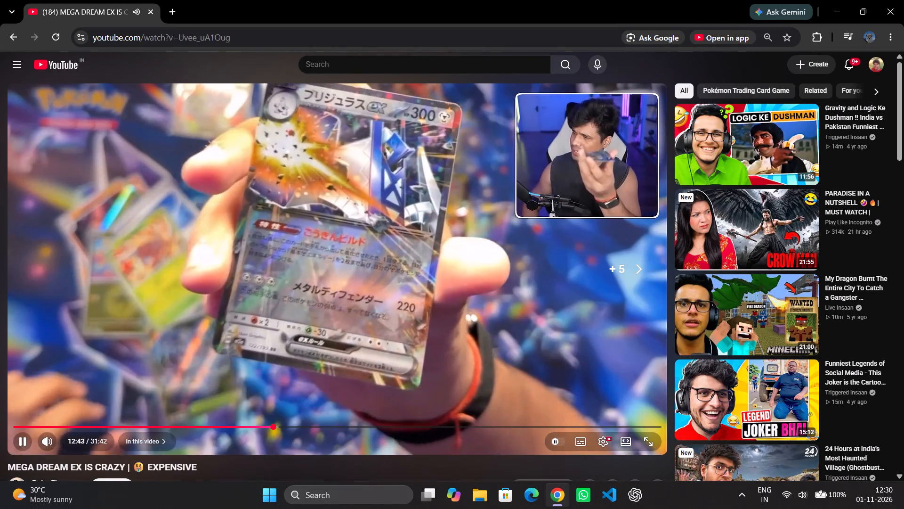
{"action": "key", "text": "Right"}
{"action": "key", "text": "Right"}
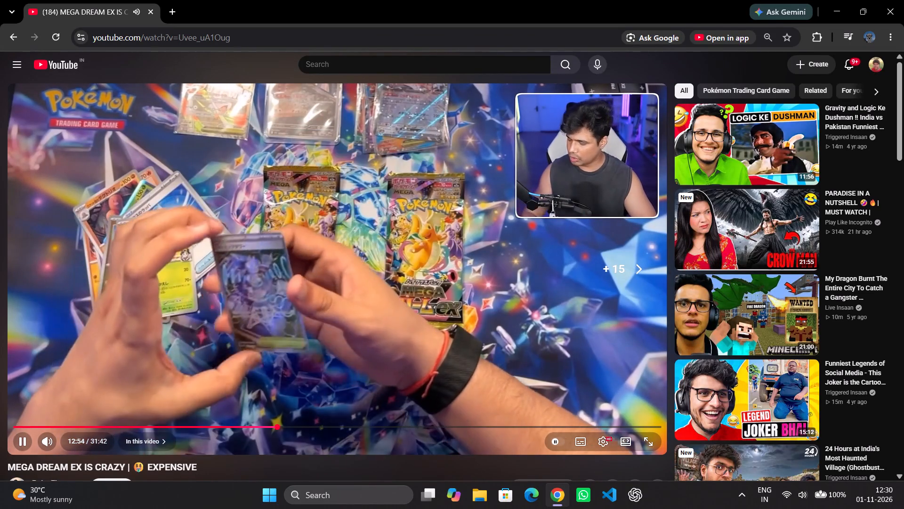
{"action": "key", "text": "Right"}
{"action": "key", "text": "Right"}
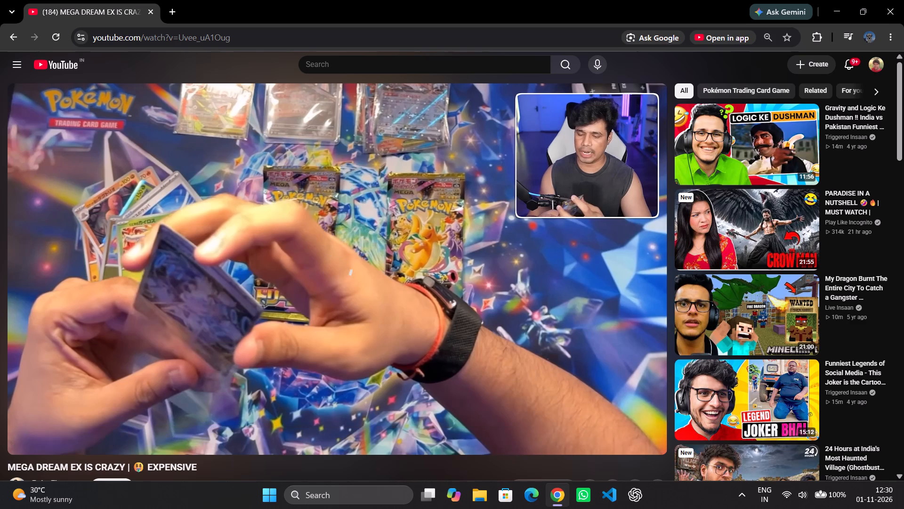
{"action": "key", "text": "Left"}
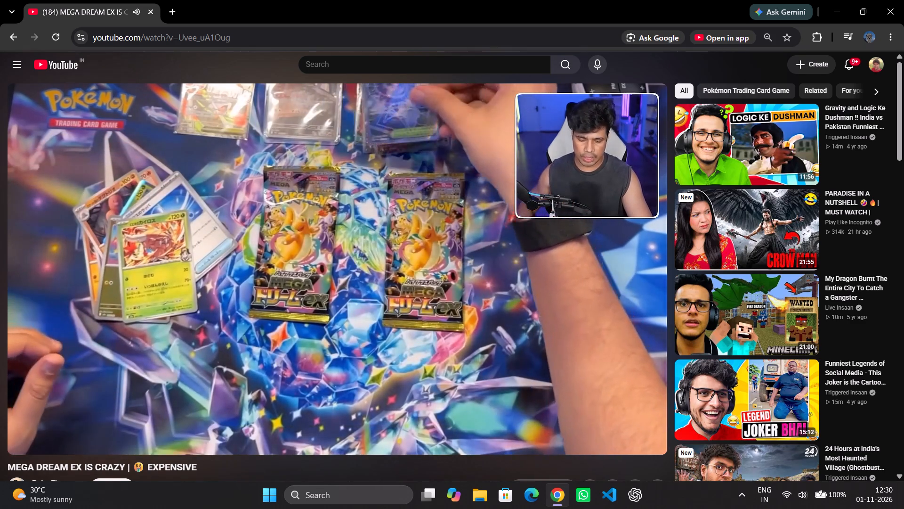
{"action": "key", "text": "Right"}
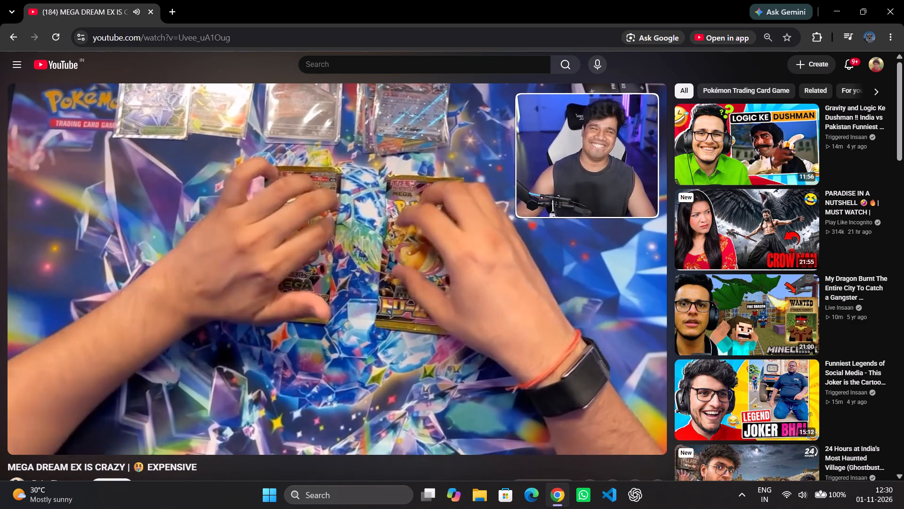
{"action": "key", "text": "Right"}
Lower the video volume to 85%.
{"action": "key", "text": "Down"}
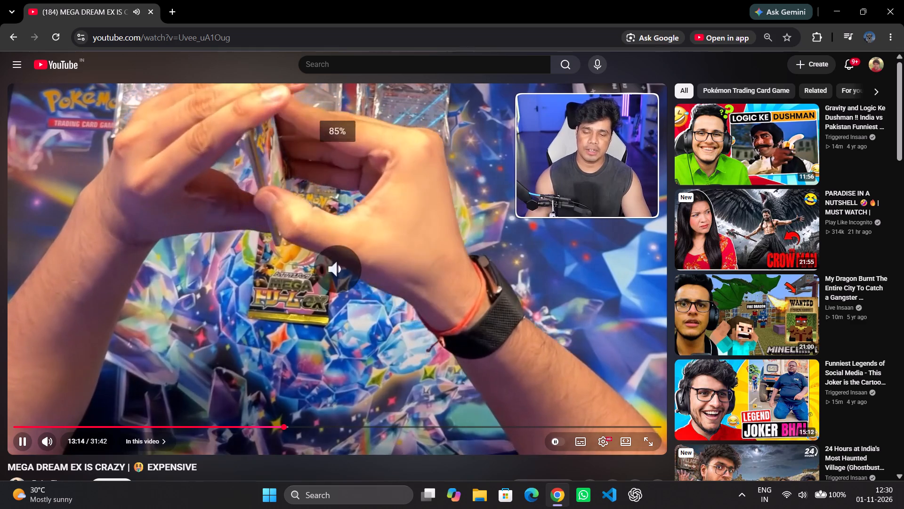
Skim through this pack's card reveals to the last unopened booster pack at about 14:16.
{"action": "key", "text": "Right"}
{"action": "key", "text": "Right"}
{"action": "key", "text": "Right"}
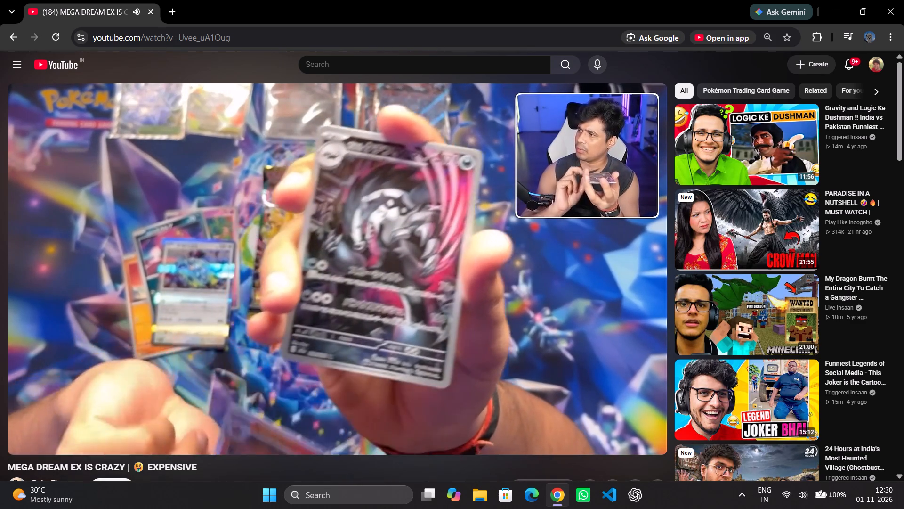
{"action": "key", "text": "Right"}
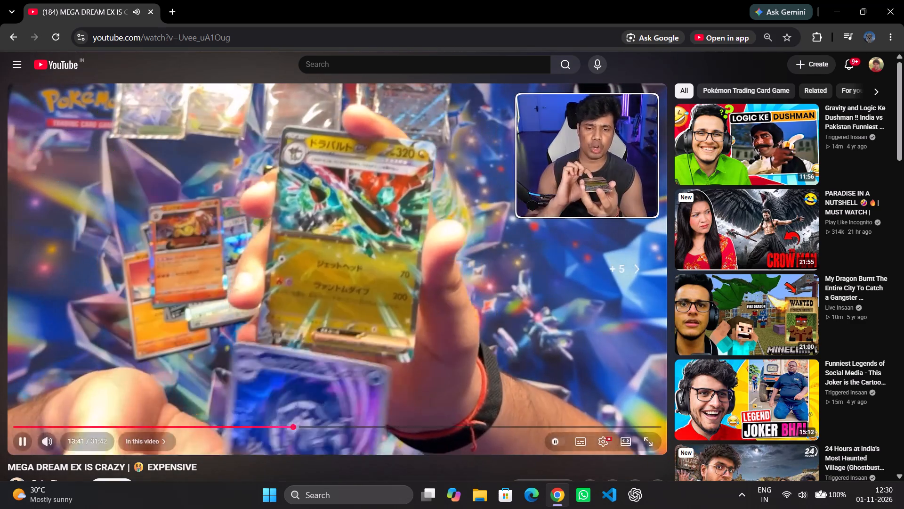
{"action": "key", "text": "Right"}
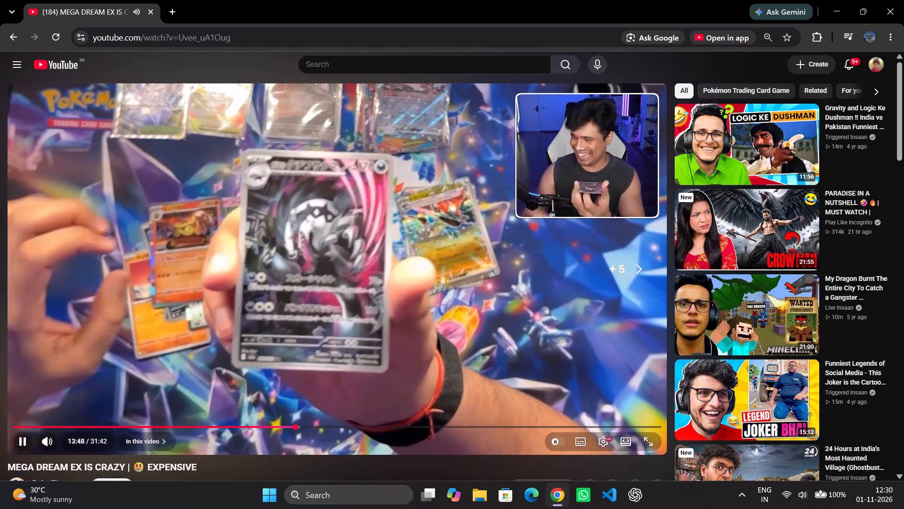
{"action": "key", "text": "Right"}
{"action": "key", "text": "Right"}
{"action": "key", "text": "Right"}
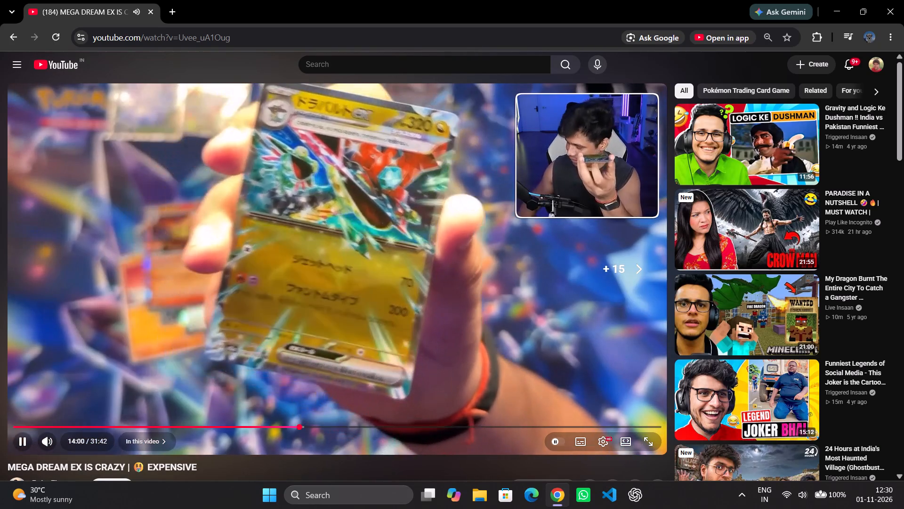
{"action": "key", "text": "Right"}
{"action": "key", "text": "Right"}
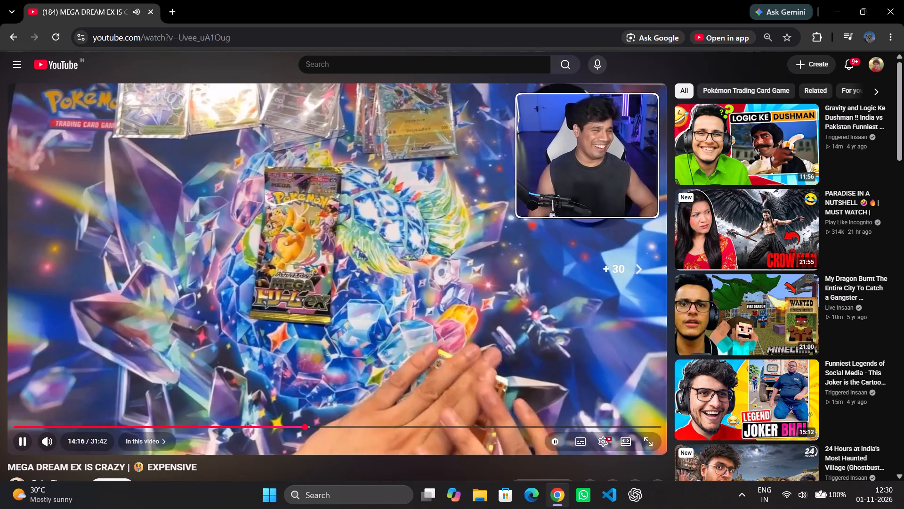
Skim through the last booster pack's opening to the green 280 HP card reveal at about 15:14.
{"action": "key", "text": "Right"}
{"action": "key", "text": "Right"}
{"action": "key", "text": "Right"}
{"action": "key", "text": "Right"}
{"action": "key", "text": "Right"}
{"action": "key", "text": "Right"}
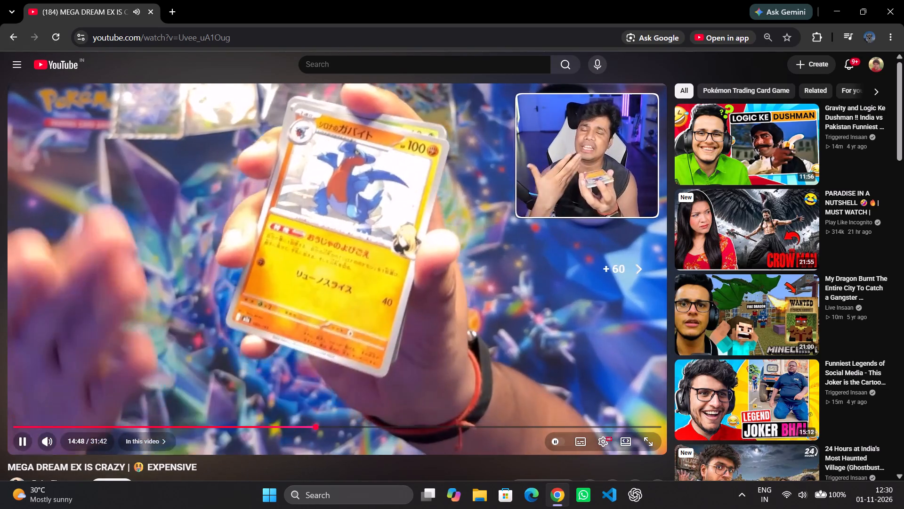
{"action": "key", "text": "Right"}
{"action": "key", "text": "Right"}
{"action": "key", "text": "Right"}
{"action": "key", "text": "Right"}
{"action": "key", "text": "Right"}
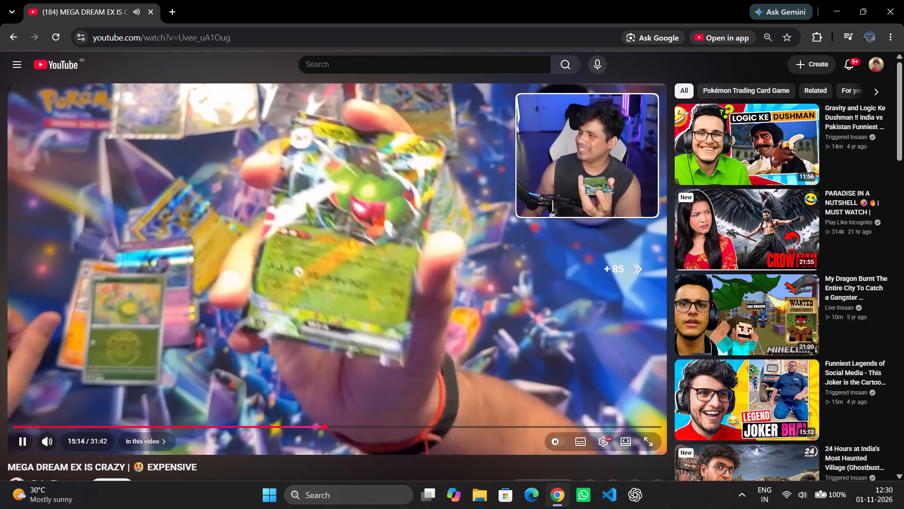
Skim past the green card and the cleared mat to the new sealed Mega pack at about 16:11.
{"action": "key", "text": "Right"}
{"action": "key", "text": "Right"}
{"action": "key", "text": "Right"}
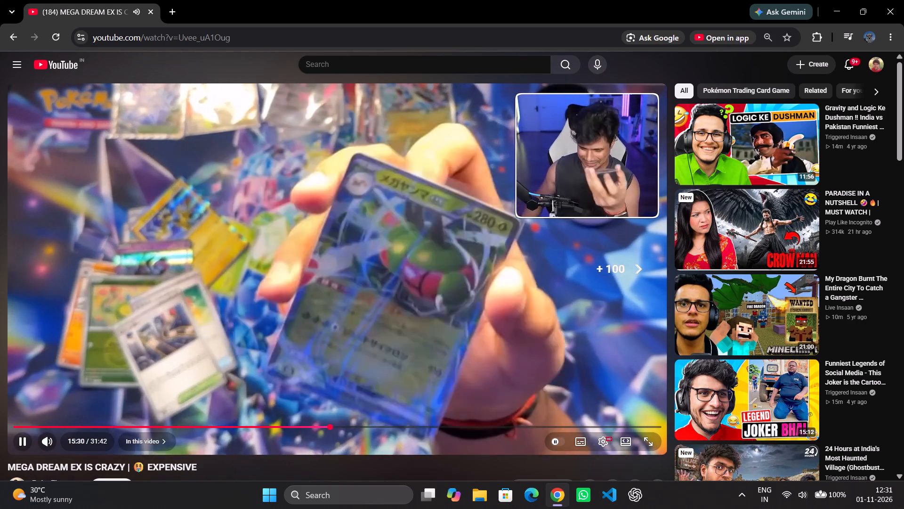
{"action": "key", "text": "Right"}
{"action": "key", "text": "Right"}
{"action": "key", "text": "Right"}
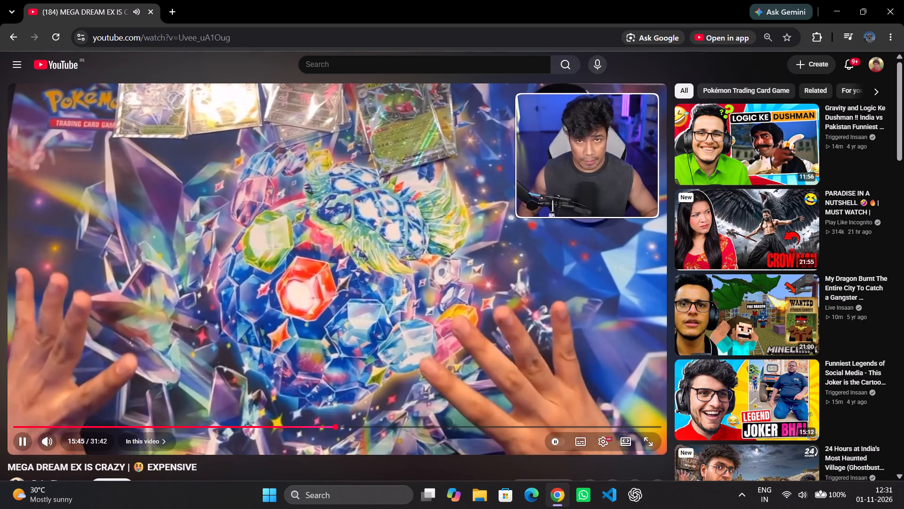
{"action": "key", "text": "Right"}
{"action": "key", "text": "Right"}
{"action": "key", "text": "Right"}
{"action": "key", "text": "Right"}
{"action": "key", "text": "Right"}
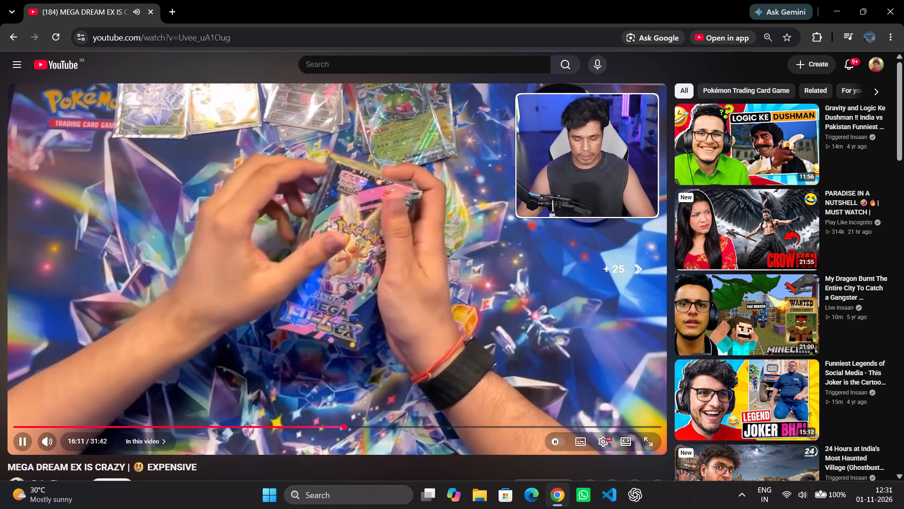
Skim through the unwrapping of the new pack to its stack of cards at about 17:22.
{"action": "key", "text": "Right"}
{"action": "key", "text": "Right"}
{"action": "key", "text": "Right"}
{"action": "key", "text": "Right"}
{"action": "key", "text": "Right"}
{"action": "key", "text": "Right"}
{"action": "key", "text": "Right"}
{"action": "key", "text": "Right"}
{"action": "key", "text": "Right"}
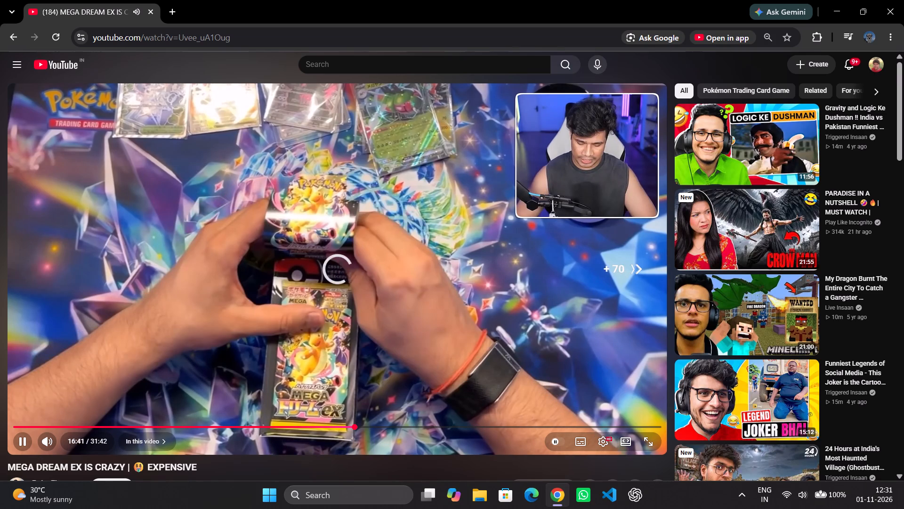
{"action": "key", "text": "Right"}
{"action": "key", "text": "Right"}
{"action": "key", "text": "Right"}
{"action": "key", "text": "Right"}
{"action": "key", "text": "Right"}
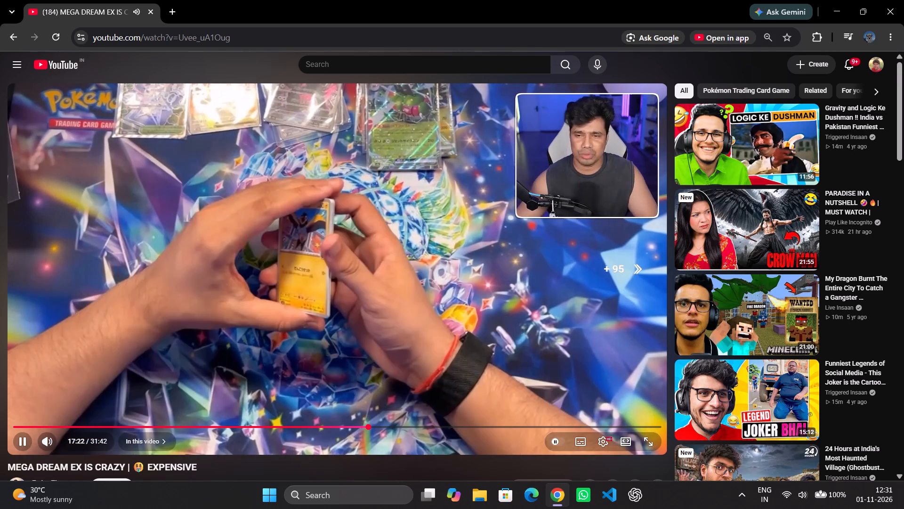
Skim to the purple 280 HP ex card, going back 5 seconds once to rewatch its reveal, and on to its close-up at about 17:56.
{"action": "key", "text": "Right"}
{"action": "key", "text": "Right"}
{"action": "key", "text": "Right"}
{"action": "key", "text": "Right"}
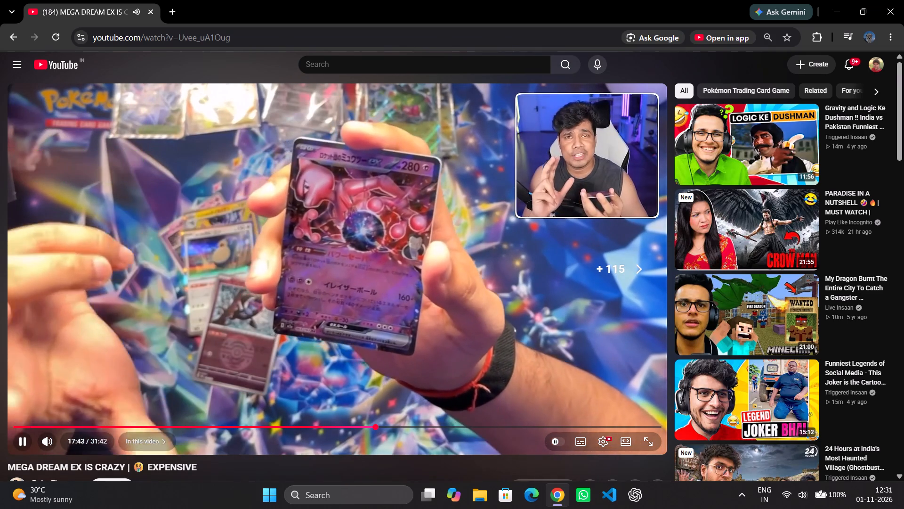
{"action": "key", "text": "Left"}
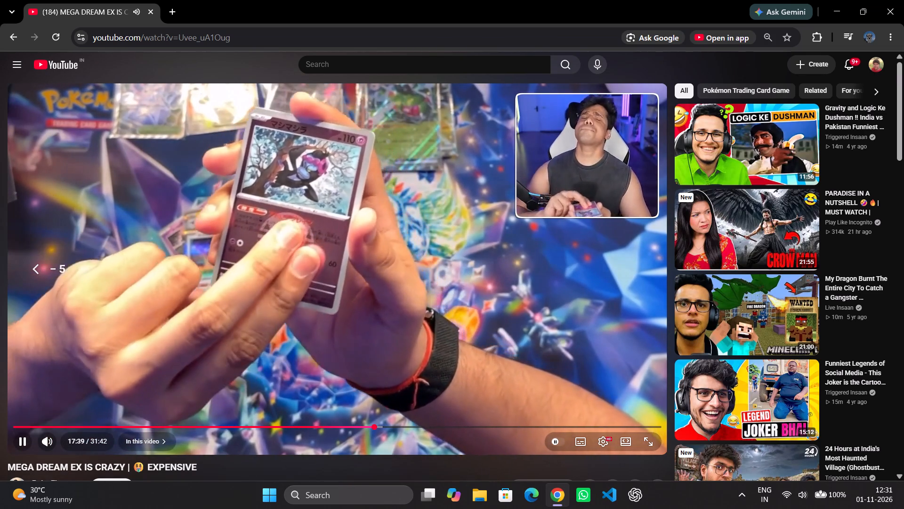
{"action": "key", "text": "Right"}
{"action": "key", "text": "Right"}
{"action": "key", "text": "Right"}
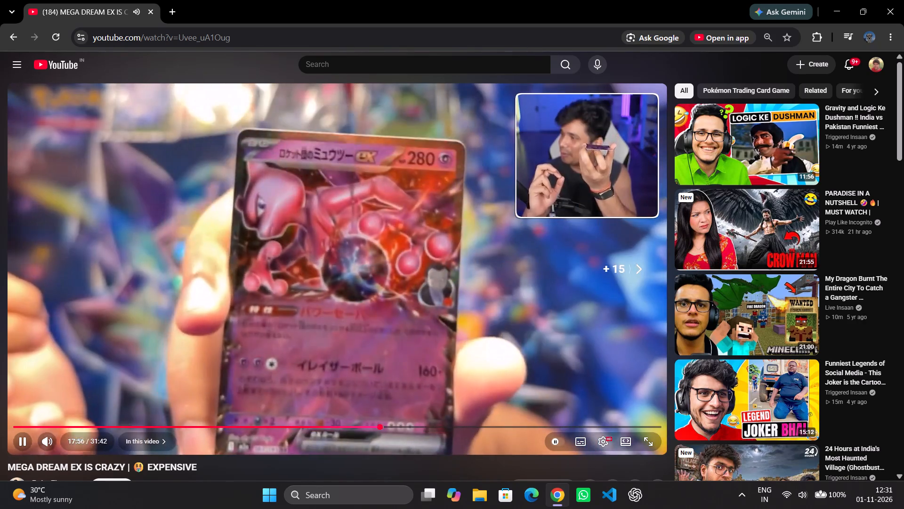
Skim past the purple 280 HP ex card and the following common cards to the cleared mat at about 18:50.
{"action": "key", "text": "Right"}
{"action": "key", "text": "Right"}
{"action": "key", "text": "Right"}
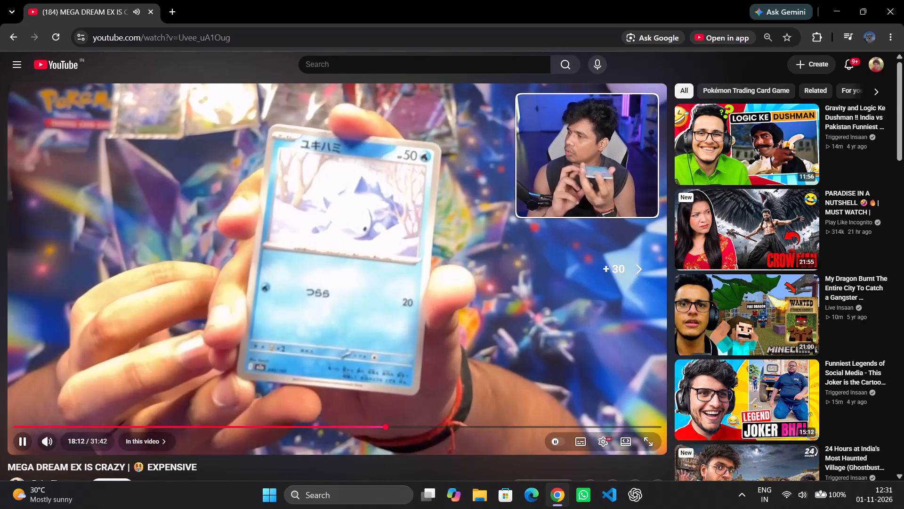
{"action": "key", "text": "Right"}
{"action": "key", "text": "Right"}
{"action": "key", "text": "Right"}
{"action": "key", "text": "Right"}
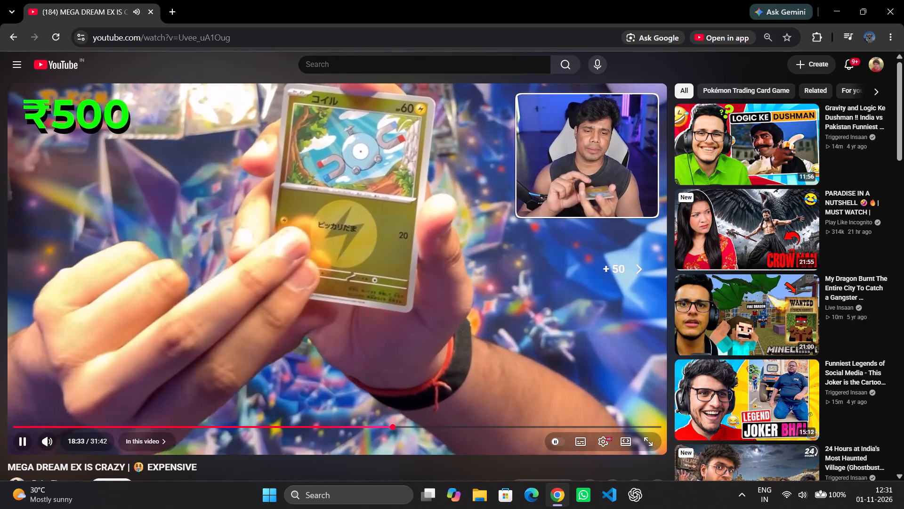
{"action": "key", "text": "Right"}
{"action": "key", "text": "Right"}
{"action": "key", "text": "Right"}
{"action": "key", "text": "Right"}
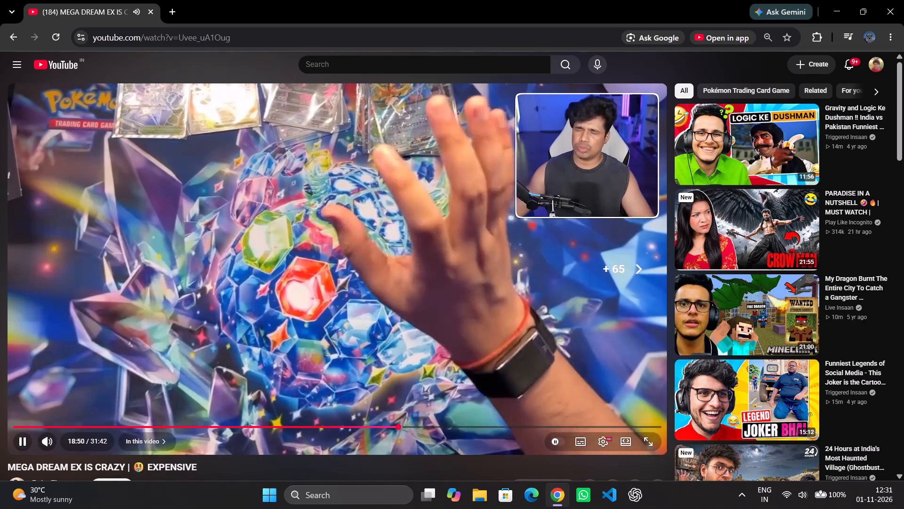
Skim through the next pack's opening to the 330 HP card at about 19:21.
{"action": "key", "text": "Right"}
{"action": "key", "text": "Right"}
{"action": "key", "text": "Right"}
{"action": "key", "text": "Right"}
{"action": "key", "text": "Right"}
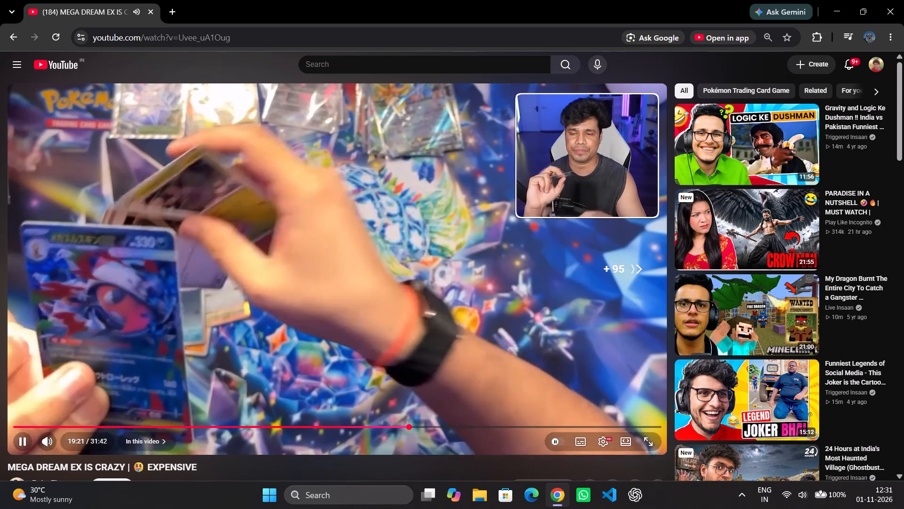
Skim through the following pack's common cards to the illustrated fire-type card with a trainer at about 20:20.
{"action": "key", "text": "Right"}
{"action": "key", "text": "Right"}
{"action": "key", "text": "Right"}
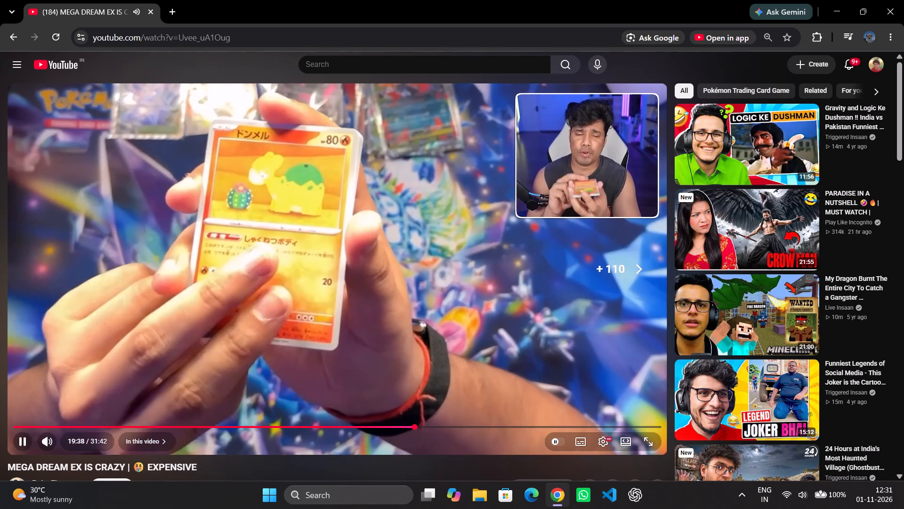
{"action": "key", "text": "Right"}
{"action": "key", "text": "Right"}
{"action": "key", "text": "Right"}
{"action": "key", "text": "Right"}
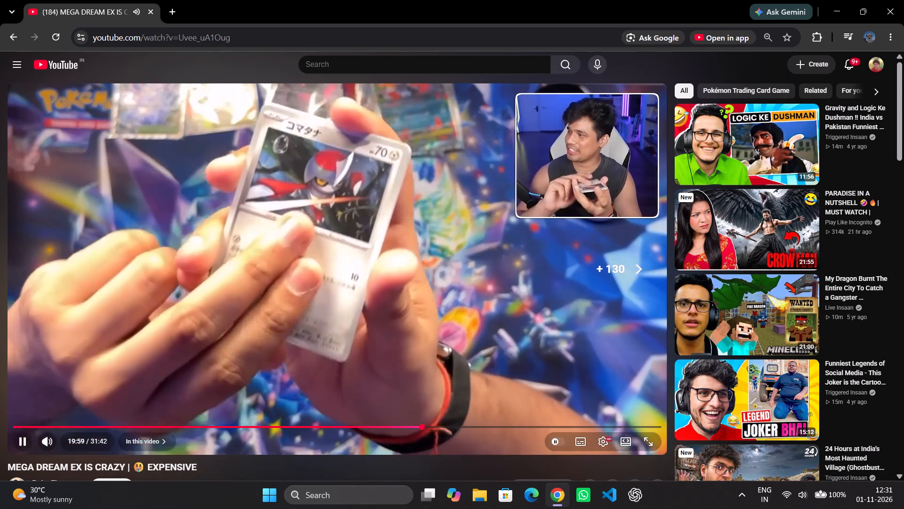
{"action": "key", "text": "Right"}
{"action": "key", "text": "Right"}
{"action": "key", "text": "Right"}
{"action": "key", "text": "Right"}
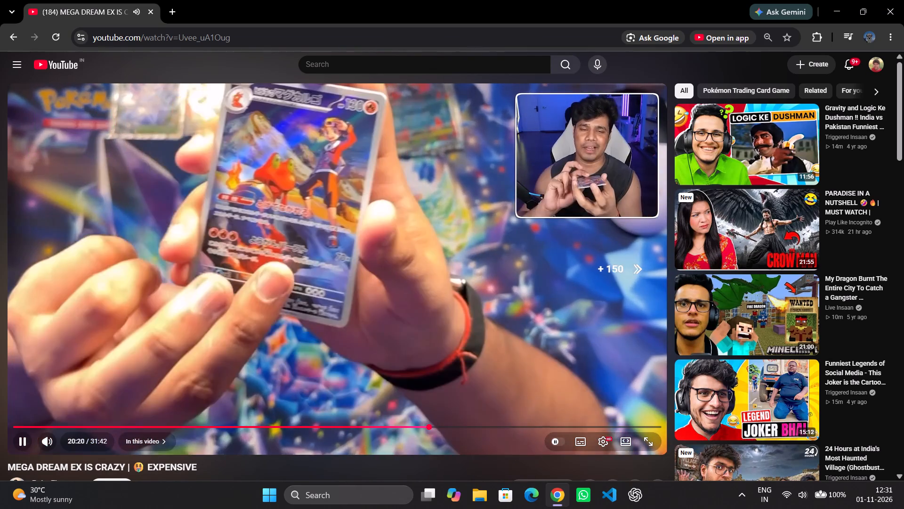
Skim through the next pack to the 230 HP crystal-art ex card at about 21:09, going back 5 seconds to rewatch its reveal.
{"action": "key", "text": "Right"}
{"action": "key", "text": "Right"}
{"action": "key", "text": "Right"}
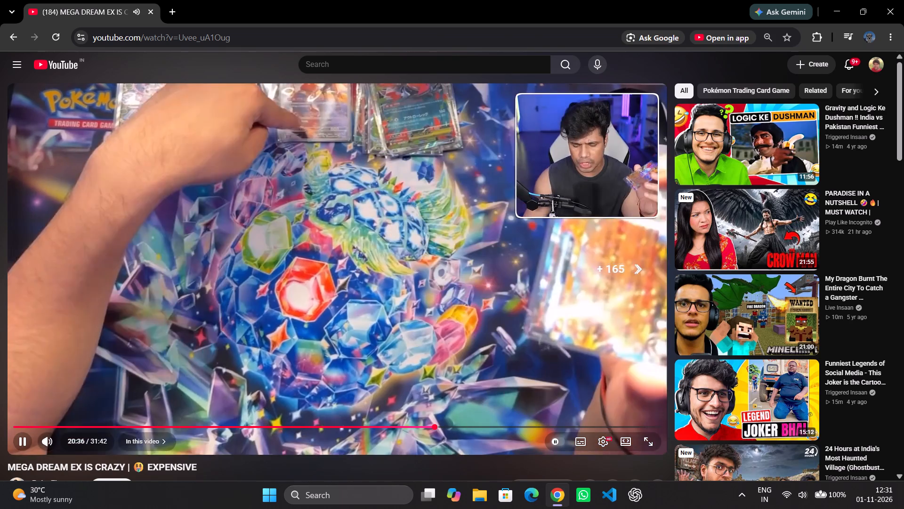
{"action": "key", "text": "Right"}
{"action": "key", "text": "Right"}
{"action": "key", "text": "Right"}
{"action": "key", "text": "Right"}
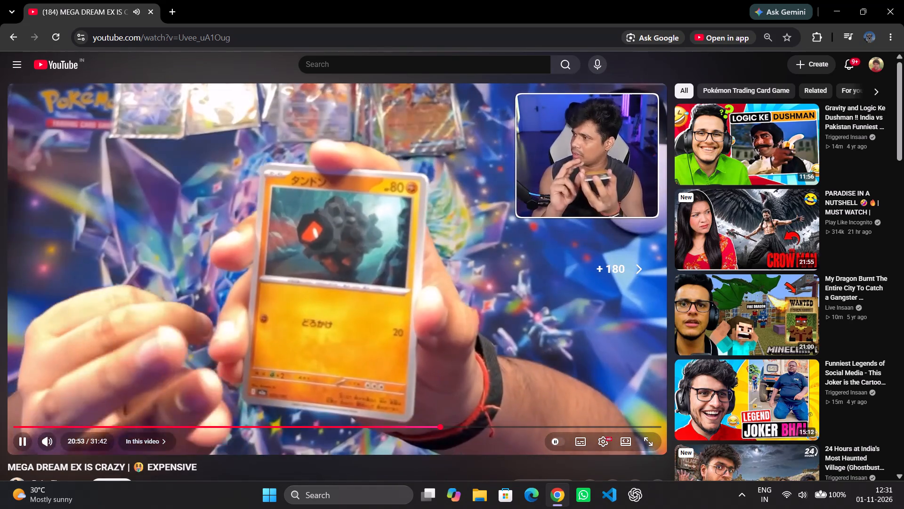
{"action": "key", "text": "Right"}
{"action": "key", "text": "Right"}
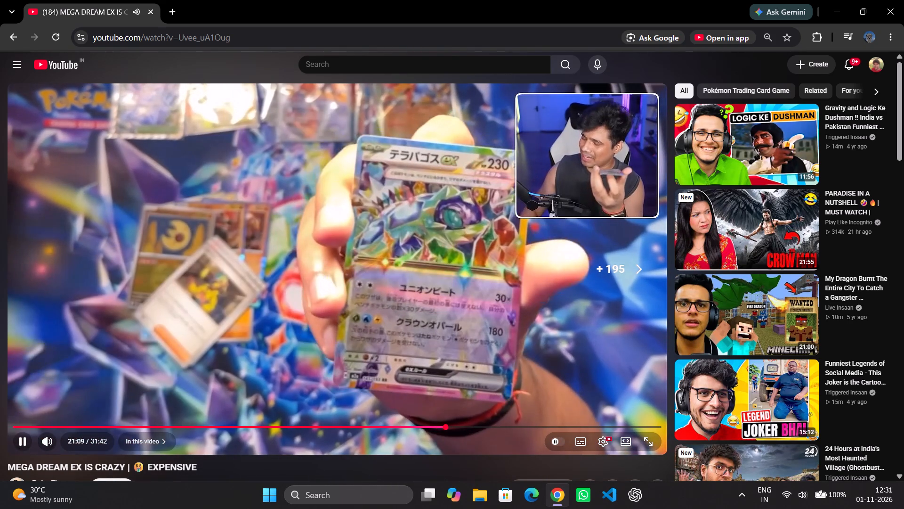
{"action": "key", "text": "Left"}
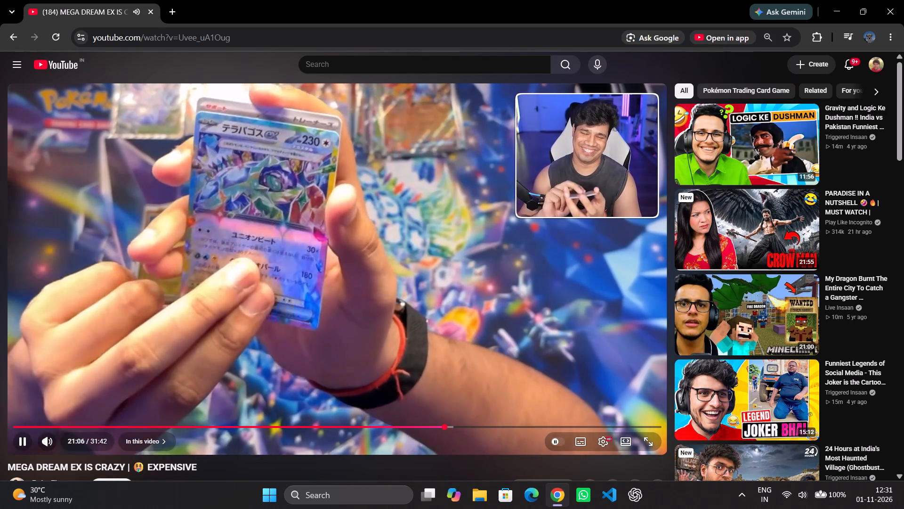
Skim past the cleared mat to the pink Pokémon's purple ex card at about 21:41.
{"action": "key", "text": "Right"}
{"action": "key", "text": "Right"}
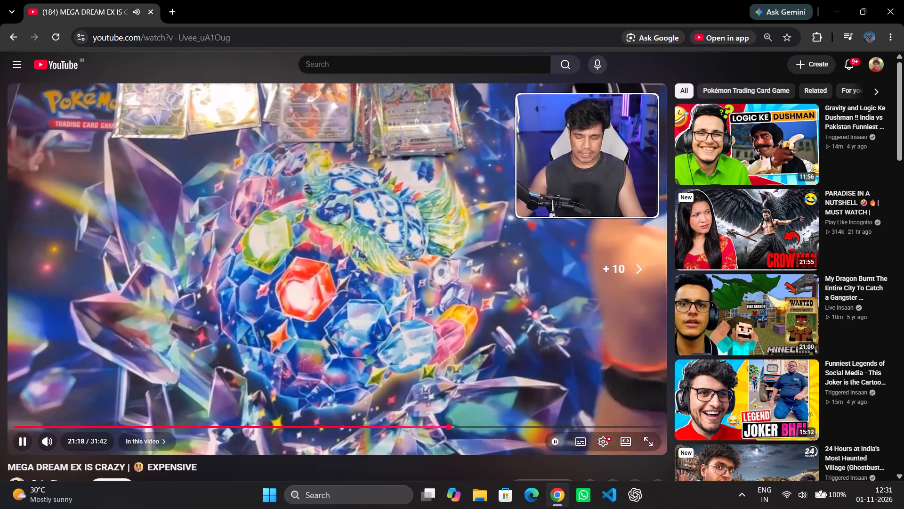
{"action": "key", "text": "Right"}
{"action": "key", "text": "Right"}
{"action": "key", "text": "Right"}
{"action": "key", "text": "Right"}
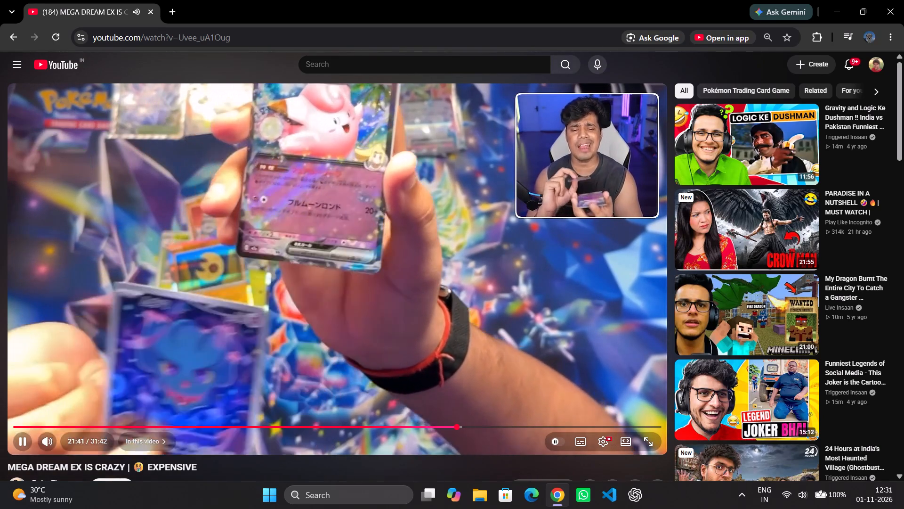
Skim past the pink ex card to the sealed Mega packs laid out on the mat at about 22:19.
{"action": "key", "text": "Right"}
{"action": "key", "text": "Right"}
{"action": "key", "text": "Right"}
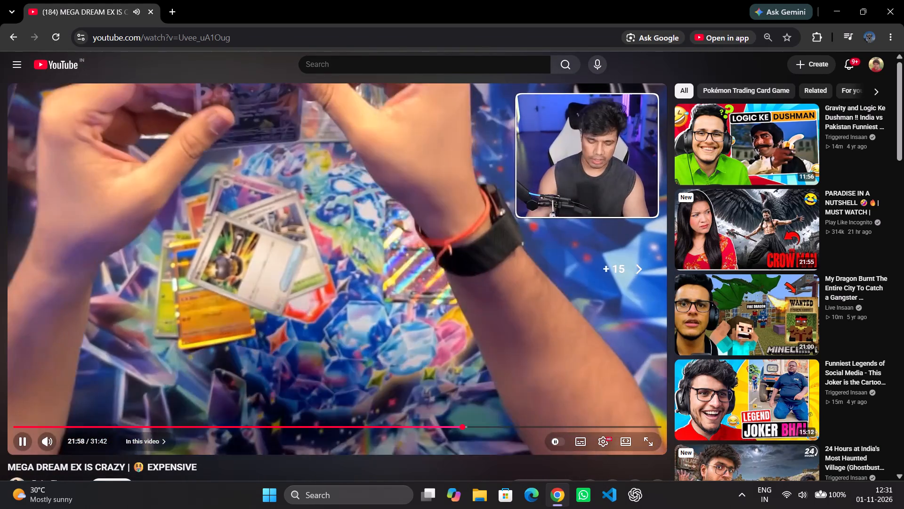
{"action": "key", "text": "Right"}
{"action": "key", "text": "Right"}
{"action": "key", "text": "Right"}
{"action": "key", "text": "Right"}
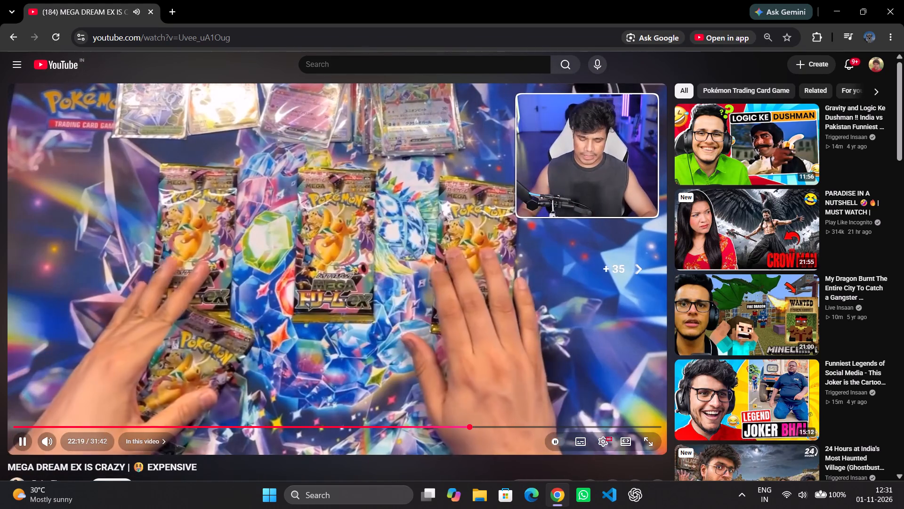
Skim through the first of the laid-out packs to the three remaining sealed packs at about 23:09.
{"action": "key", "text": "Right"}
{"action": "key", "text": "Right"}
{"action": "key", "text": "Right"}
{"action": "key", "text": "Right"}
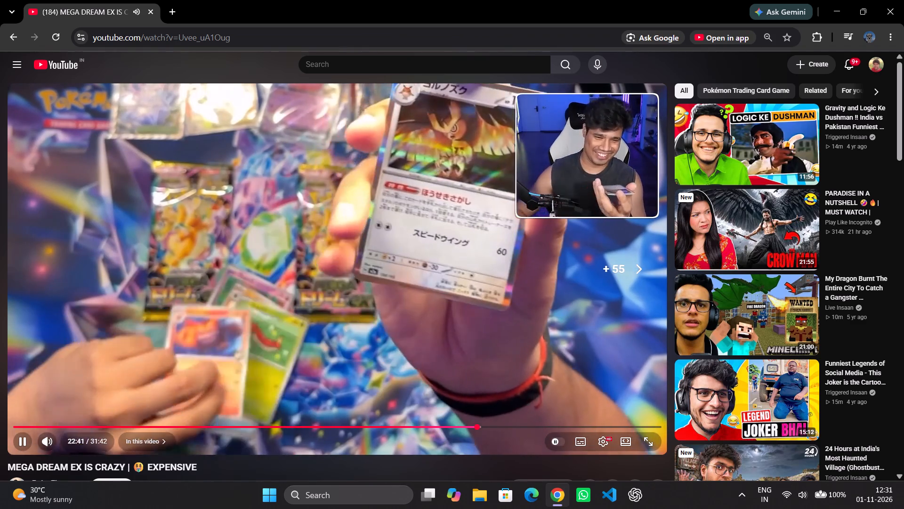
{"action": "key", "text": "Right"}
{"action": "key", "text": "Right"}
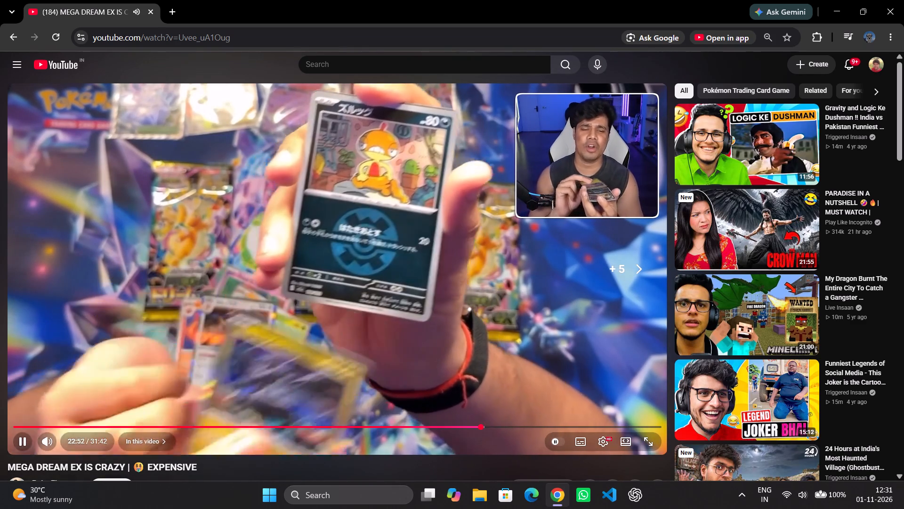
{"action": "key", "text": "Right"}
{"action": "key", "text": "Right"}
{"action": "key", "text": "Right"}
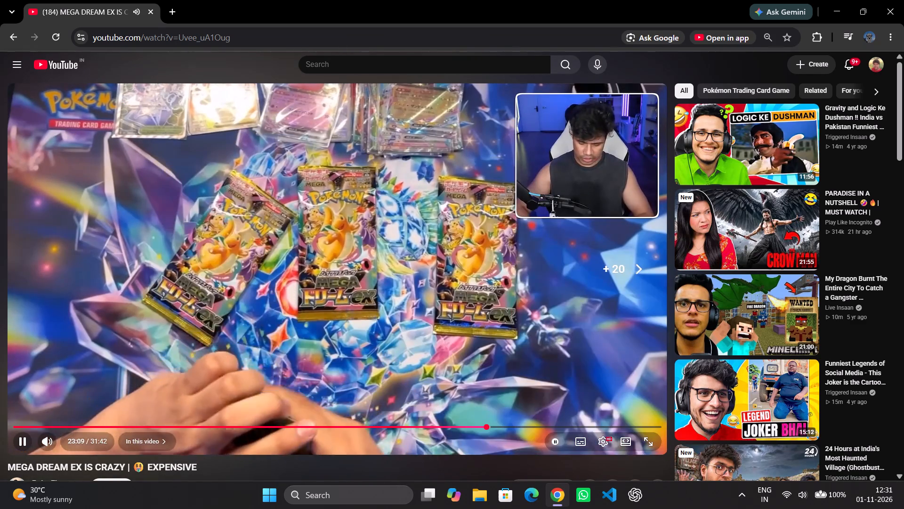
Skim through the next pack's cards to about 24:07, going back 5 seconds once near 24:01 to rewatch the reveal.
{"action": "key", "text": "Right"}
{"action": "key", "text": "Right"}
{"action": "key", "text": "Right"}
{"action": "key", "text": "Right"}
{"action": "key", "text": "Right"}
{"action": "key", "text": "Right"}
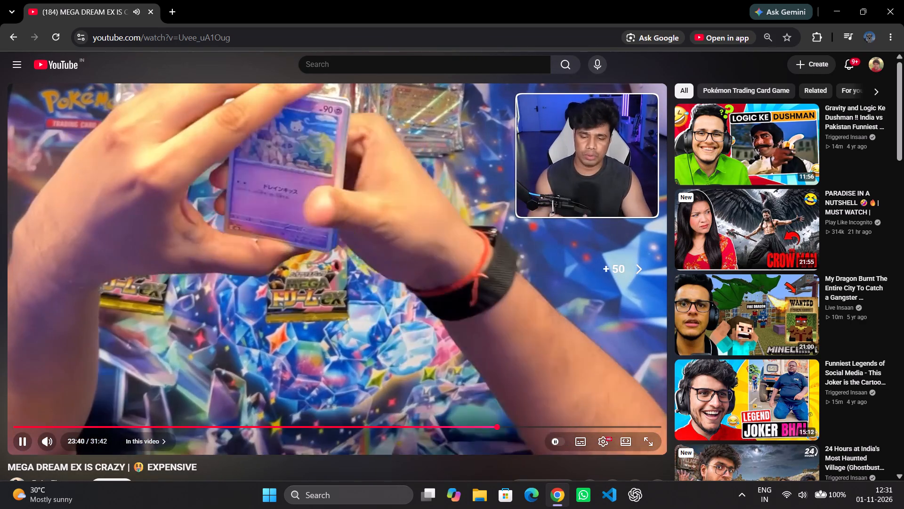
{"action": "key", "text": "Right"}
{"action": "key", "text": "Right"}
{"action": "key", "text": "Right"}
{"action": "key", "text": "Right"}
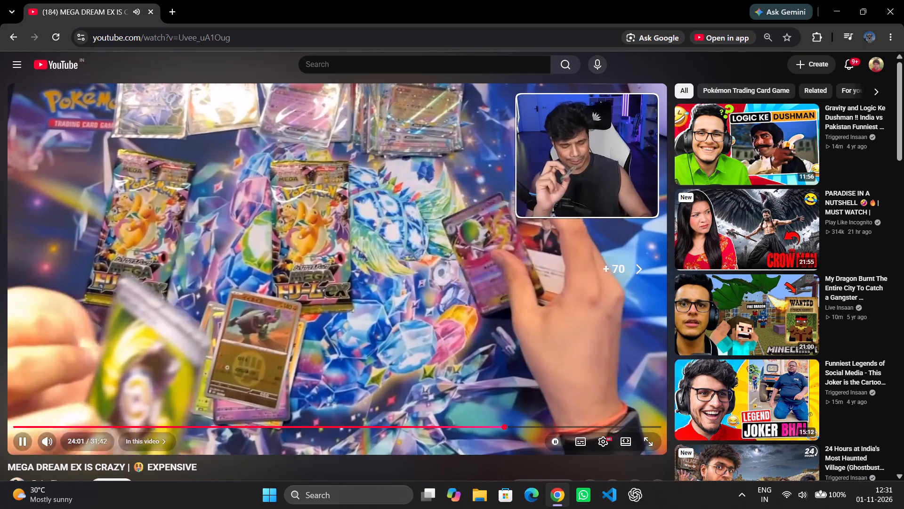
{"action": "key", "text": "Left"}
{"action": "key", "text": "Right"}
{"action": "key", "text": "Right"}
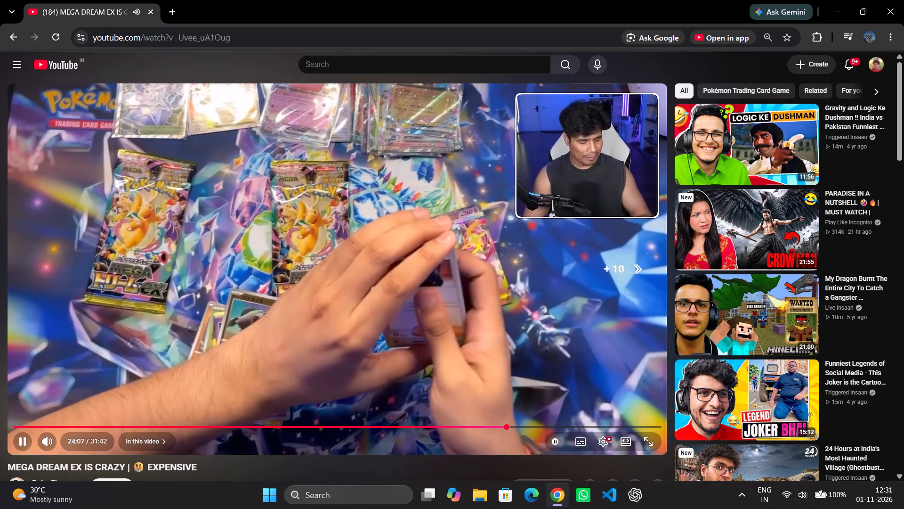
Skim through the next pack to the 310 HP "Absolute Snow" card at about 24:44, going back 5 seconds to rewatch its reveal.
{"action": "key", "text": "Right"}
{"action": "key", "text": "Right"}
{"action": "key", "text": "Right"}
{"action": "key", "text": "Right"}
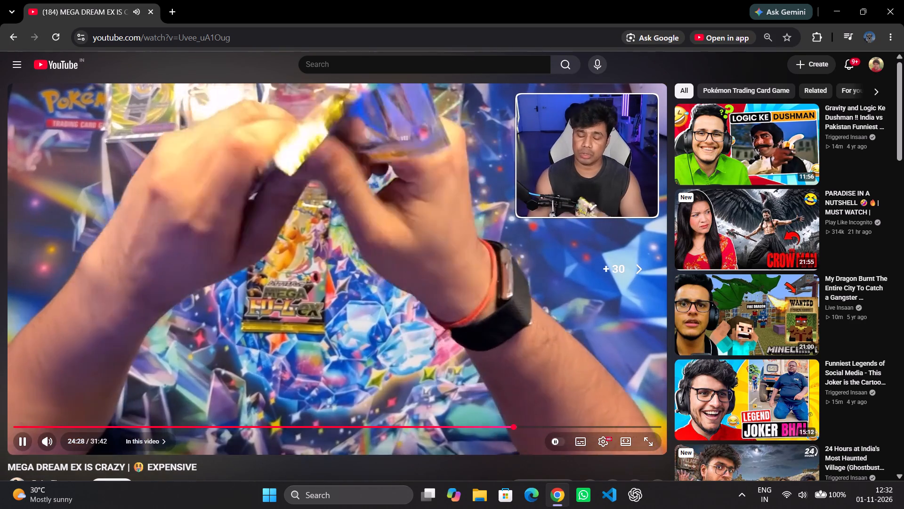
{"action": "key", "text": "Right"}
{"action": "key", "text": "Right"}
{"action": "key", "text": "Right"}
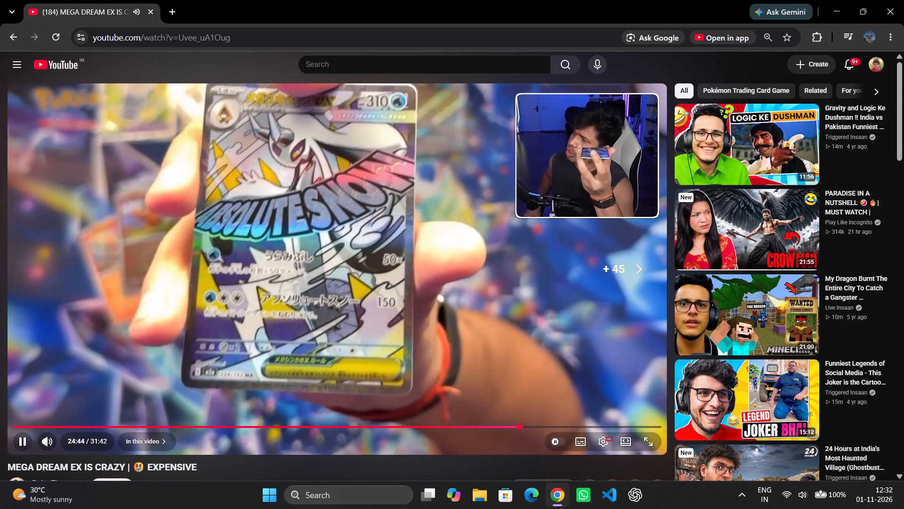
{"action": "key", "text": "Left"}
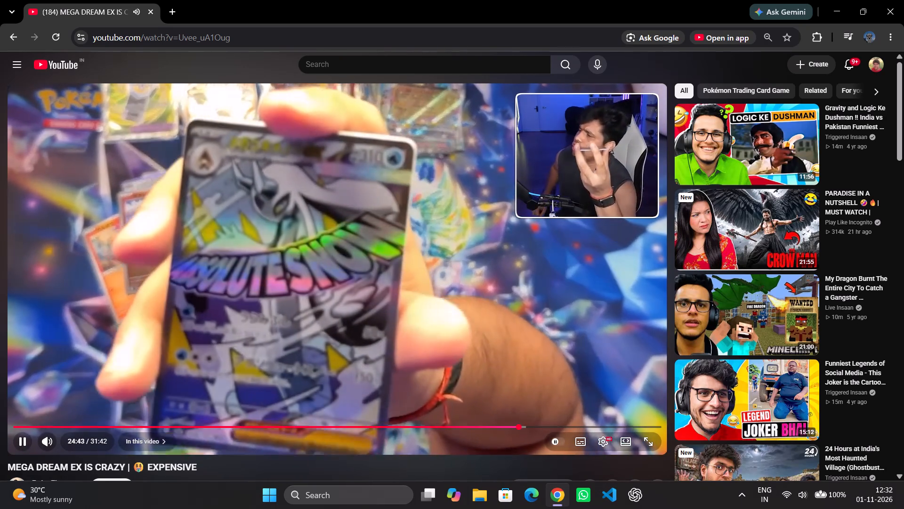
Skim to the full-art trainer card reveal at about 25:00, going back 5 seconds to rewatch it.
{"action": "key", "text": "Right"}
{"action": "key", "text": "Right"}
{"action": "key", "text": "Right"}
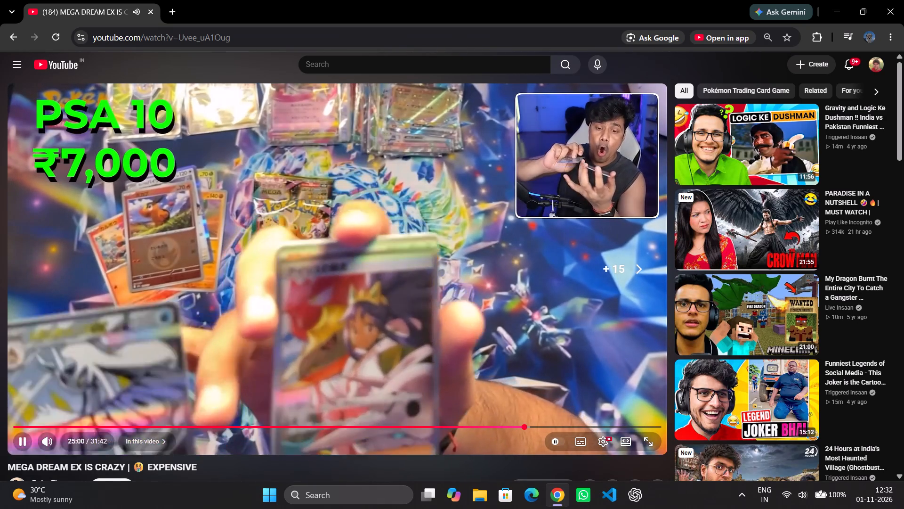
{"action": "key", "text": "Left"}
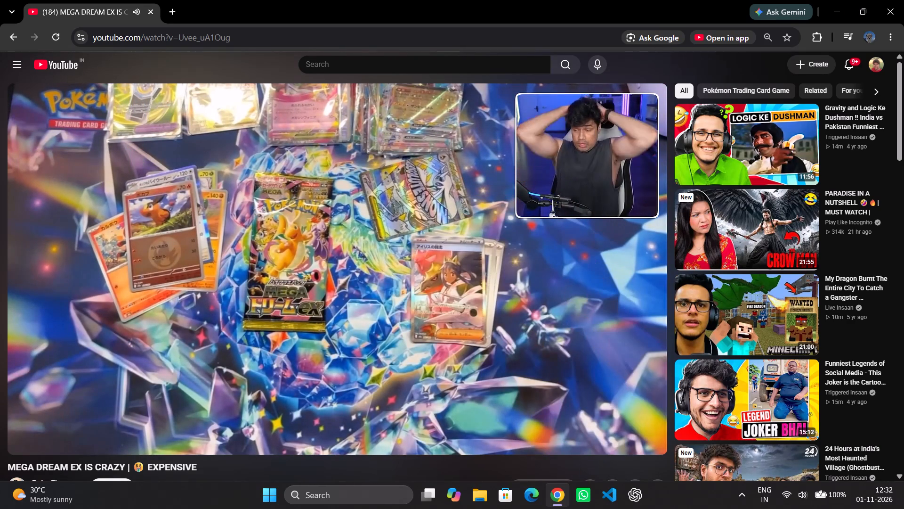
Skim through the handling of the full-art trainer card to its close-up at about 25:37.
{"action": "key", "text": "Right"}
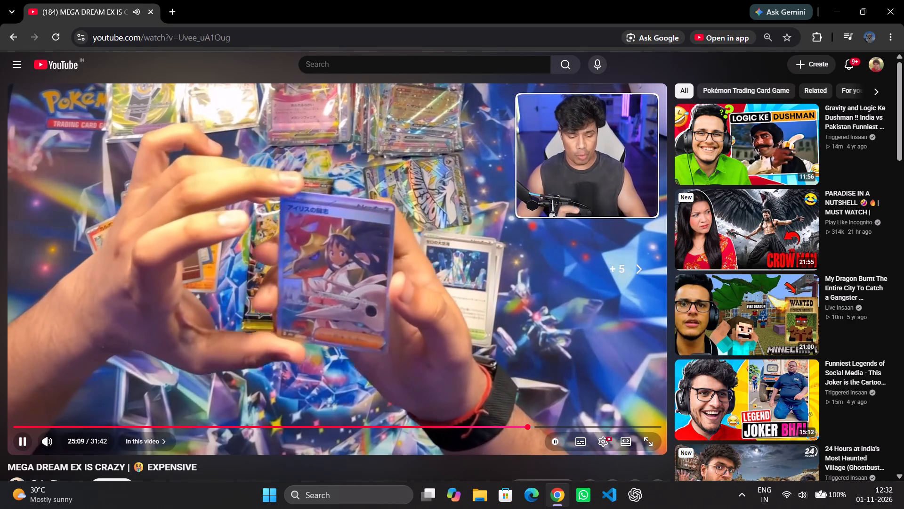
{"action": "key", "text": "Right"}
{"action": "key", "text": "Right"}
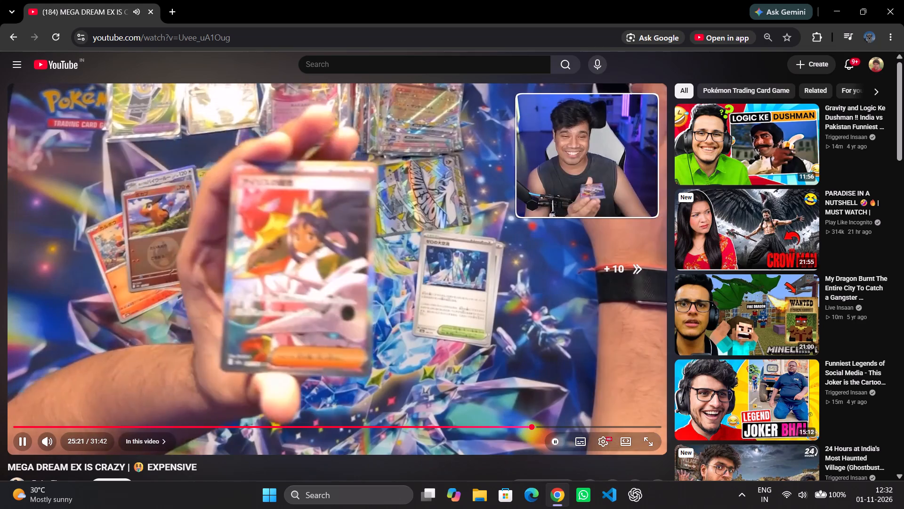
{"action": "key", "text": "Right"}
{"action": "key", "text": "Right"}
{"action": "key", "text": "Right"}
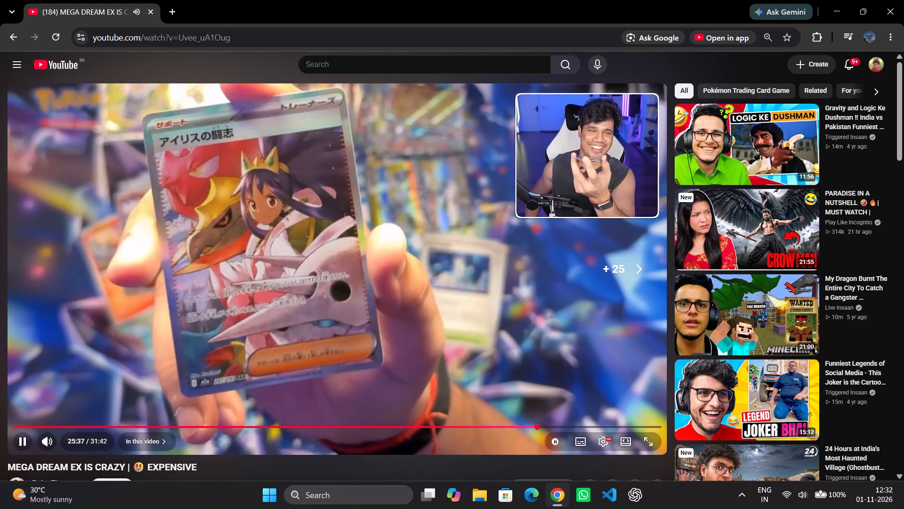
Skim past the trainer card to the second showing of the "Absolute Snow" card at about 26:15.
{"action": "key", "text": "Right"}
{"action": "key", "text": "Right"}
{"action": "key", "text": "Right"}
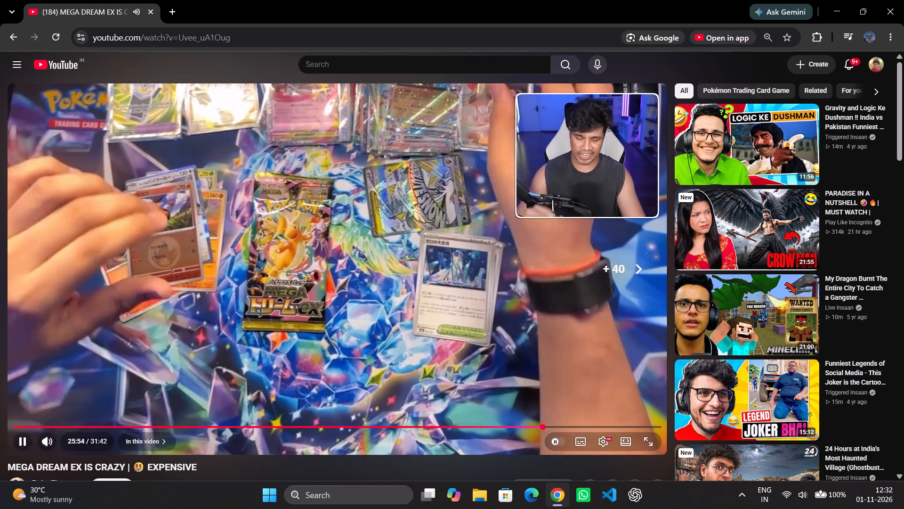
{"action": "key", "text": "Right"}
{"action": "key", "text": "Right"}
{"action": "key", "text": "Right"}
{"action": "key", "text": "Right"}
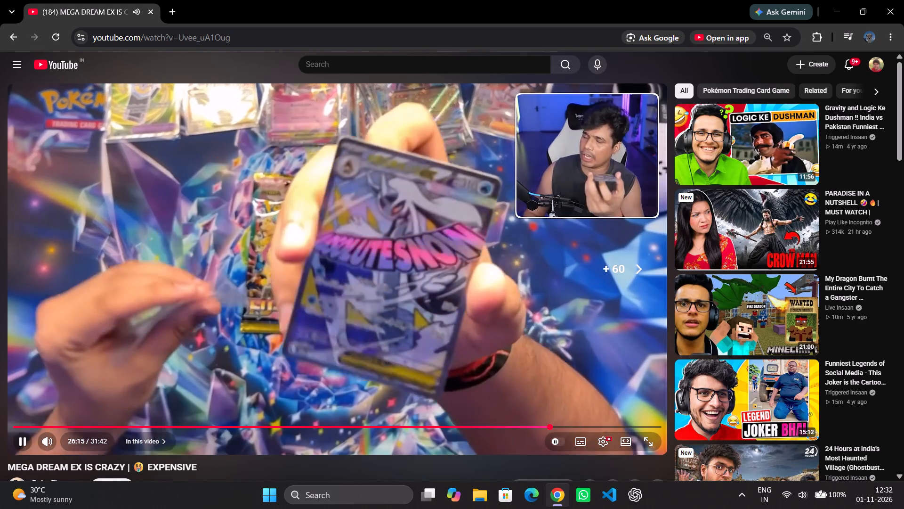
Skim through the last laid-out pack, past the 140 HP pink card, to the green-winged moth card priced at ₹300.
{"action": "key", "text": "Right"}
{"action": "key", "text": "Right"}
{"action": "key", "text": "Right"}
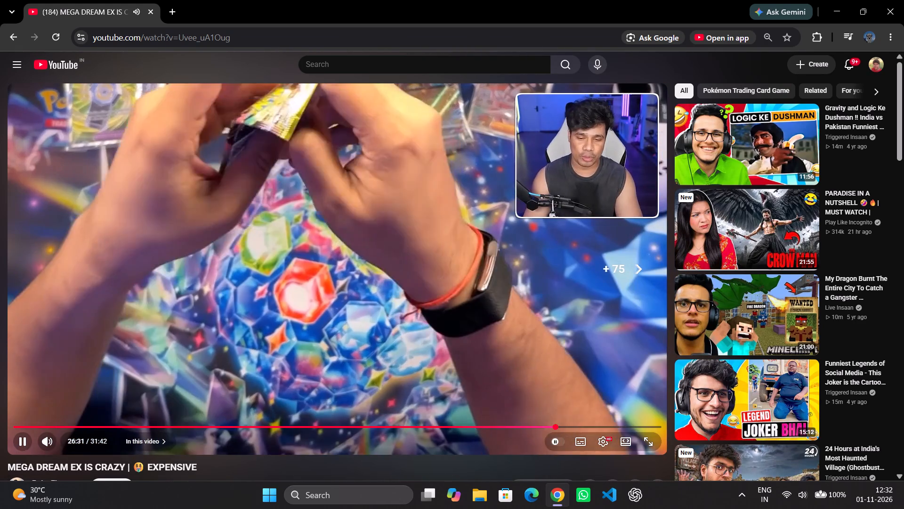
{"action": "key", "text": "Right"}
{"action": "key", "text": "Right"}
{"action": "key", "text": "Right"}
{"action": "key", "text": "Right"}
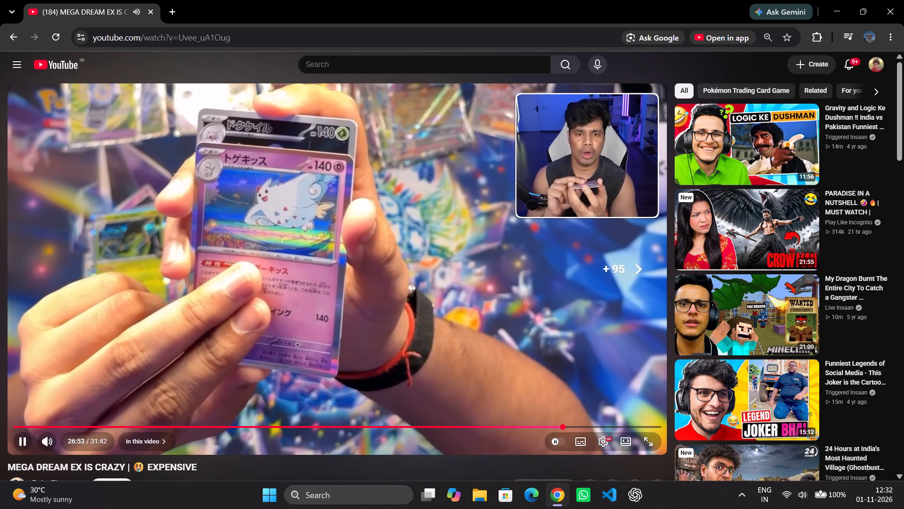
{"action": "key", "text": "Right"}
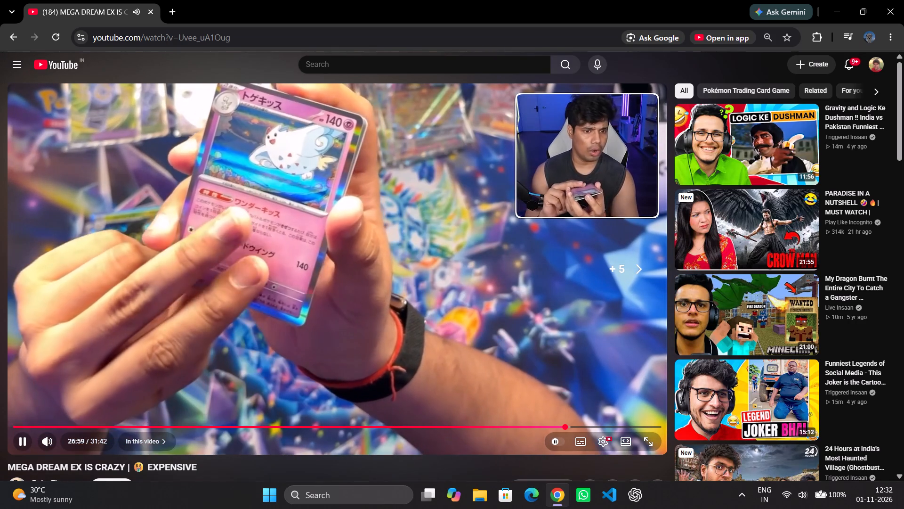
{"action": "key", "text": "Right"}
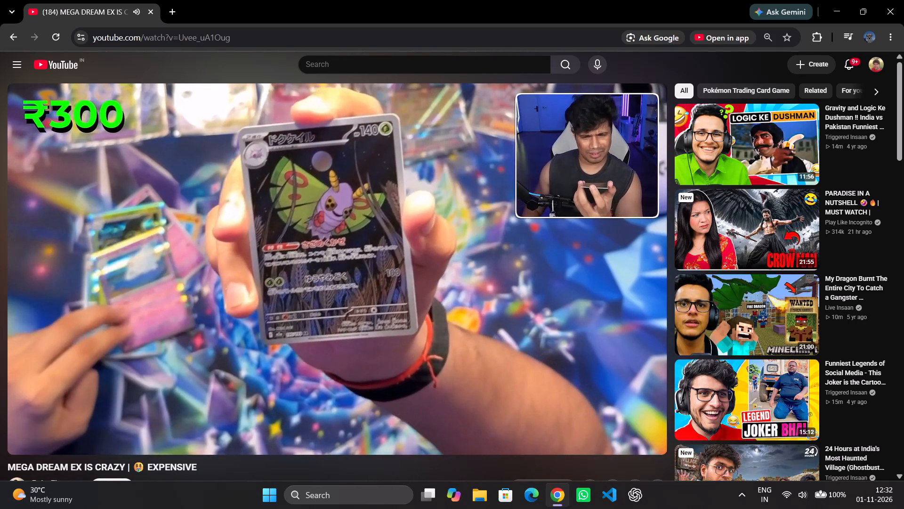
Skim through the handling of the green-winged moth card to its close-up at about 27:46.
{"action": "key", "text": "Right"}
{"action": "key", "text": "Right"}
{"action": "key", "text": "Right"}
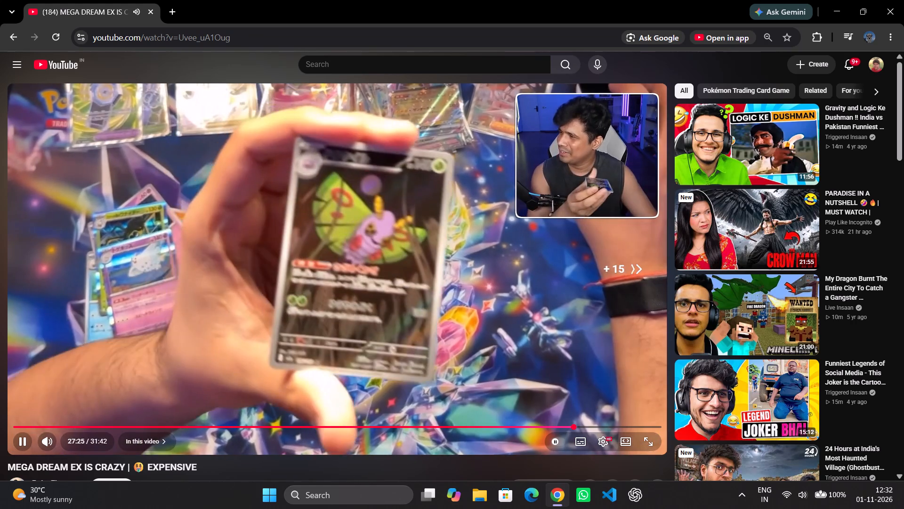
{"action": "key", "text": "Right"}
{"action": "key", "text": "Right"}
{"action": "key", "text": "Right"}
{"action": "key", "text": "Right"}
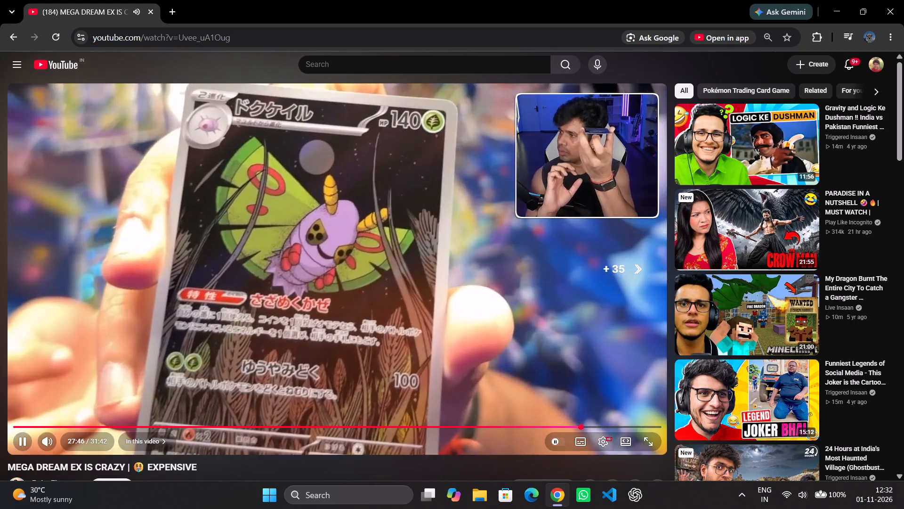
Skim past the moth card to the sleeved full-art trainer card shown at about 28:24.
{"action": "key", "text": "Right"}
{"action": "key", "text": "Right"}
{"action": "key", "text": "Right"}
{"action": "key", "text": "Right"}
{"action": "key", "text": "Right"}
{"action": "key", "text": "Right"}
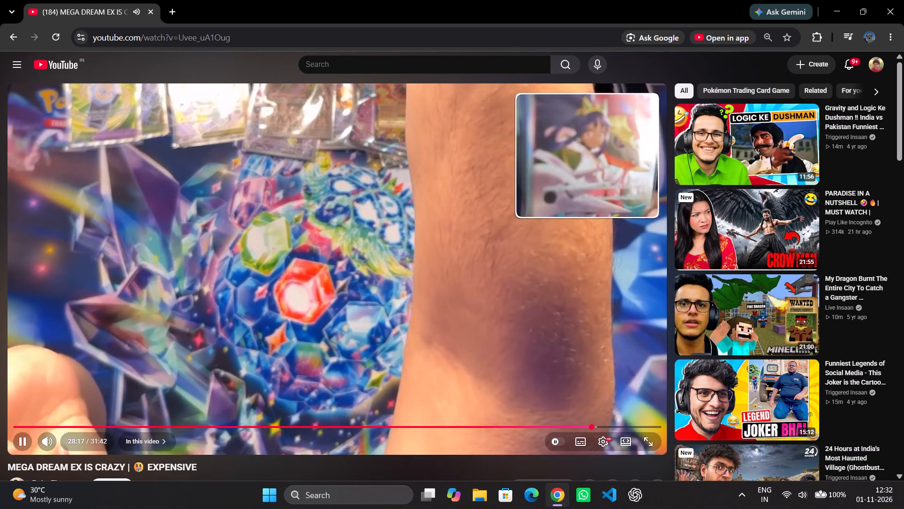
{"action": "key", "text": "Right"}
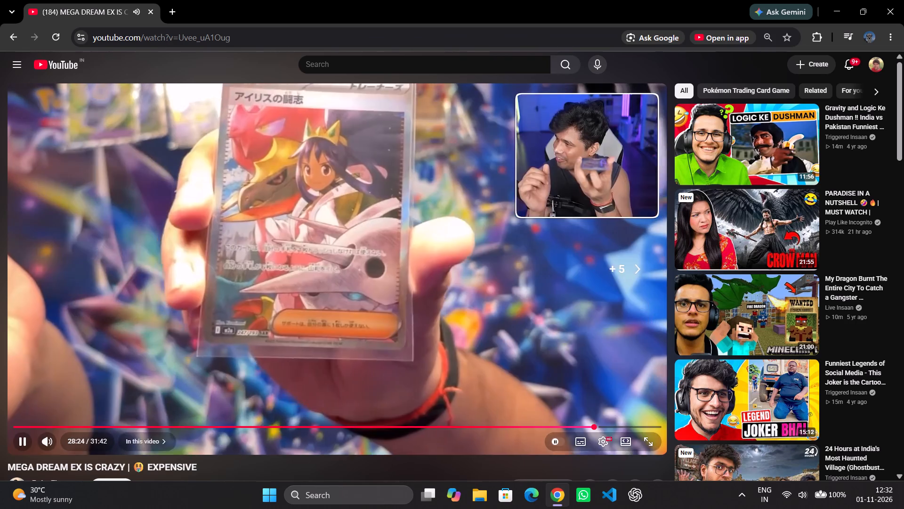
Skim through the sorting of the sleeved cards to the 360 HP ex card at about 29:11.
{"action": "key", "text": "Right"}
{"action": "key", "text": "Right"}
{"action": "key", "text": "Right"}
{"action": "key", "text": "Right"}
{"action": "key", "text": "Right"}
{"action": "key", "text": "Right"}
{"action": "key", "text": "Right"}
{"action": "key", "text": "Right"}
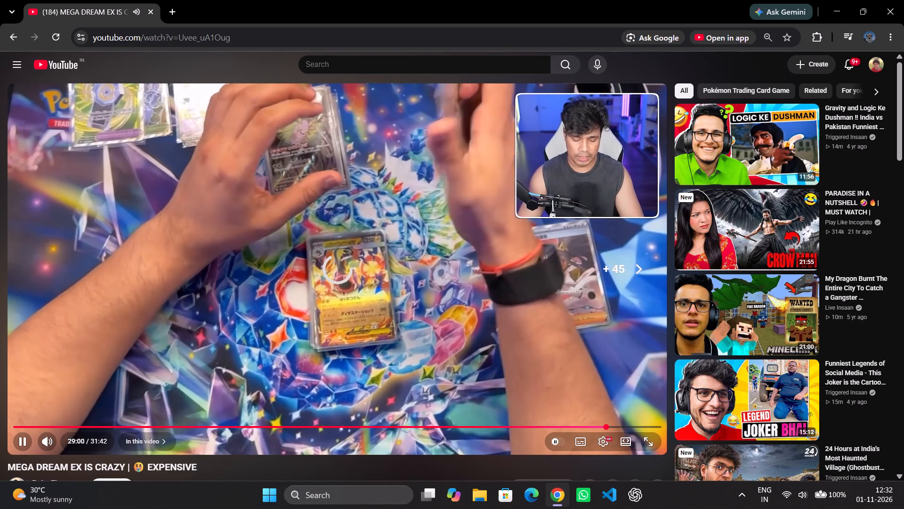
{"action": "key", "text": "Right"}
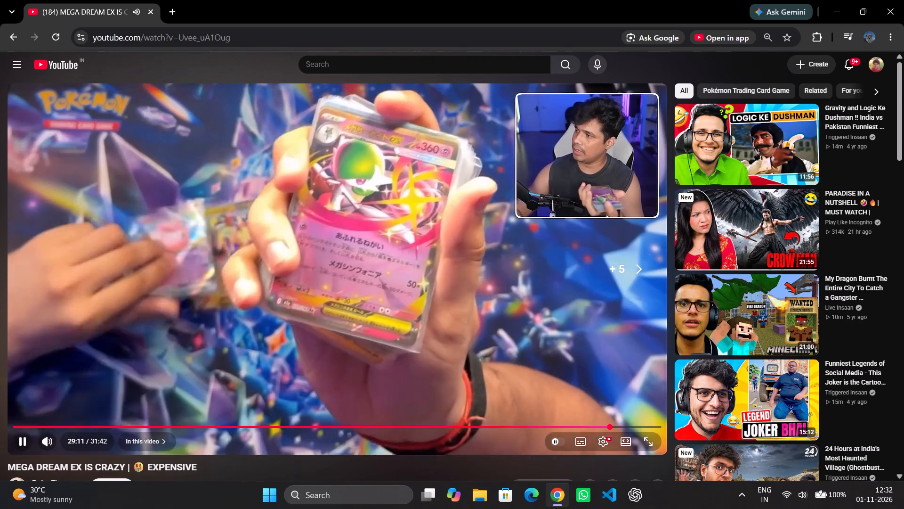
Skim through the recap of pulled cards, past the green 280 HP ex card, to the sleeved moth card.
{"action": "key", "text": "Right"}
{"action": "key", "text": "Right"}
{"action": "key", "text": "Right"}
{"action": "key", "text": "Right"}
{"action": "key", "text": "Right"}
{"action": "key", "text": "Right"}
{"action": "key", "text": "Right"}
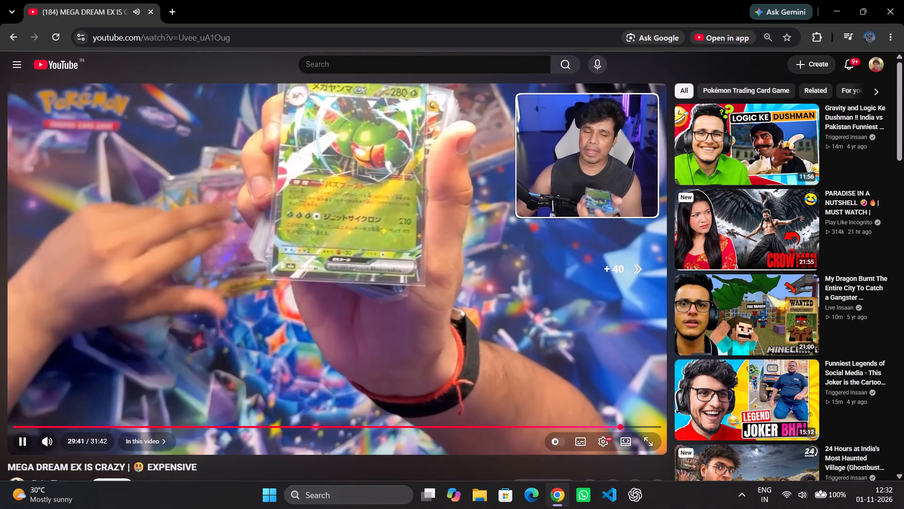
{"action": "key", "text": "Right"}
{"action": "key", "text": "Right"}
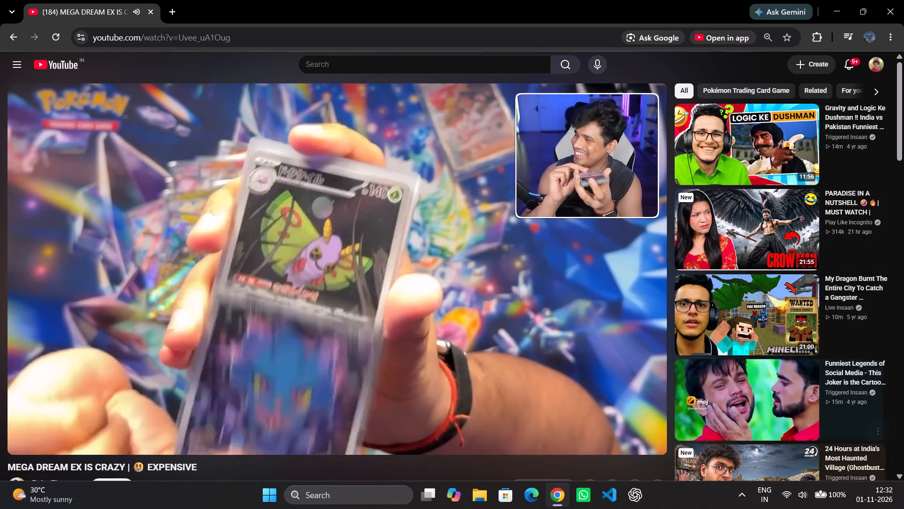
{"action": "scroll", "coordinate": [751, 322], "scroll_direction": "down", "scroll_amount": 4}
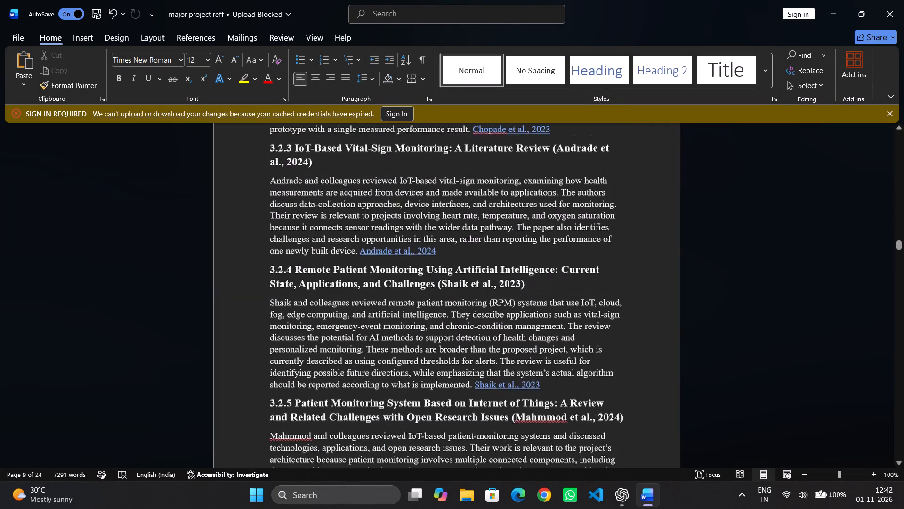
{"action": "scroll", "coordinate": [451, 318], "scroll_direction": "up", "scroll_amount": 4}
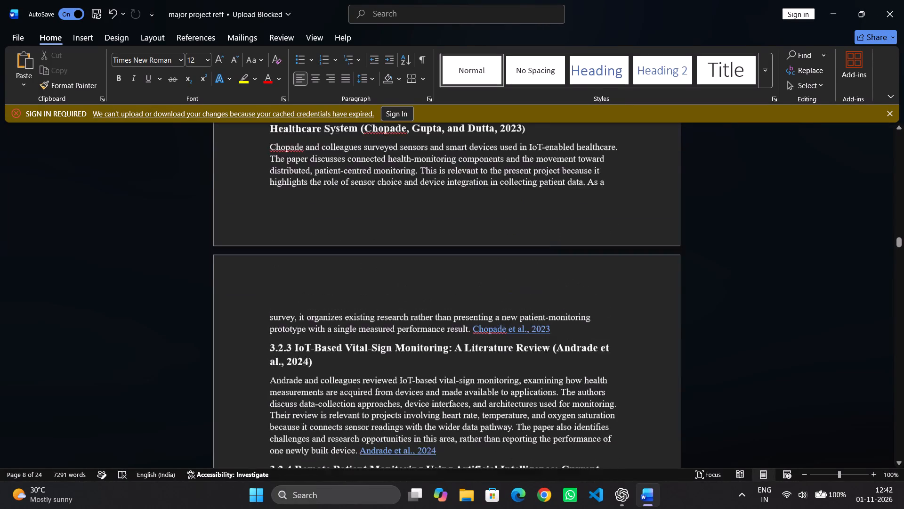
{"action": "scroll", "coordinate": [415, 313], "scroll_direction": "up", "scroll_amount": 11}
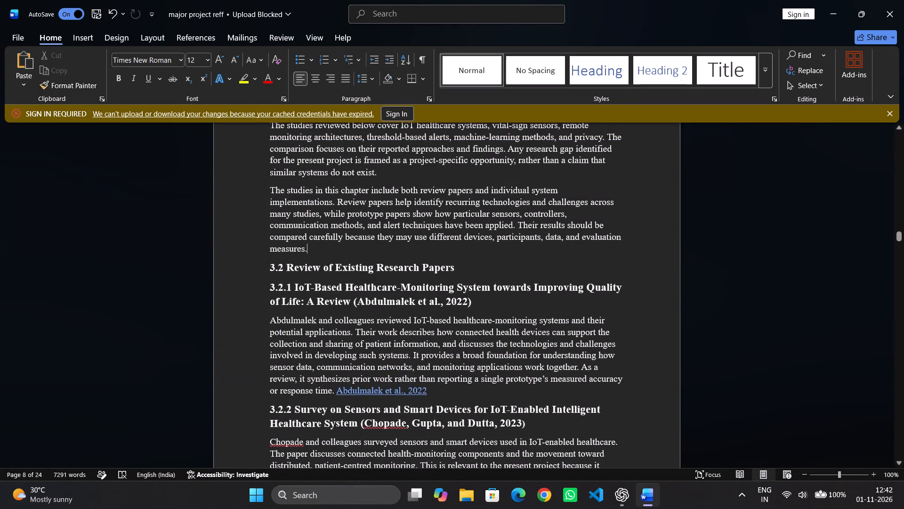
Paste the two copied paragraphs on a new line directly below the "3.2 Review of Existing Research Papers" heading.
{"action": "left_click", "coordinate": [465, 266]}
{"action": "key", "text": "Return"}
{"action": "key", "text": "ctrl+v"}
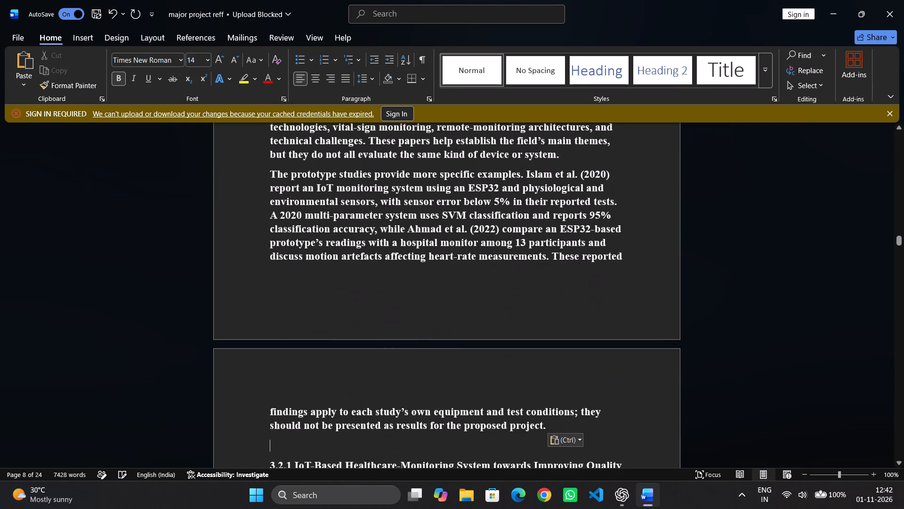
Set the font size of the two newly pasted paragraphs under heading 3.2 to 12.
{"action": "scroll", "coordinate": [464, 285], "scroll_direction": "up", "scroll_amount": 6}
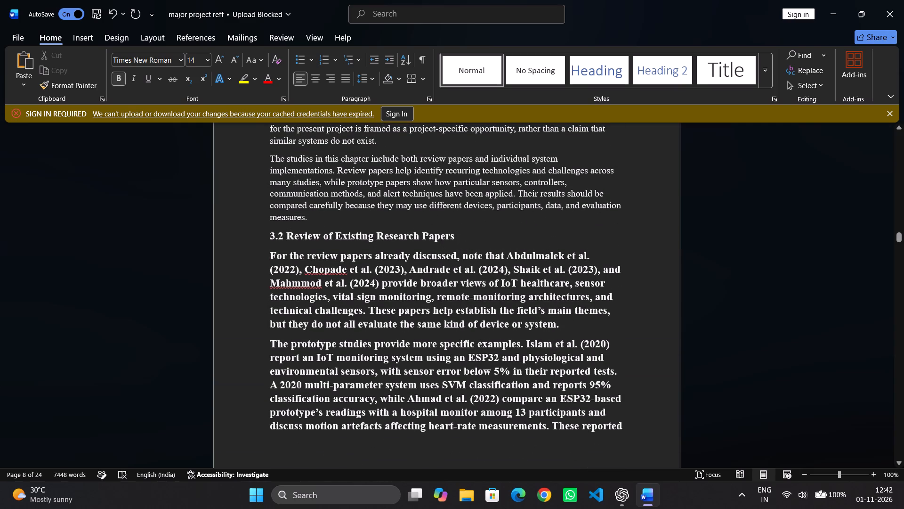
{"action": "left_click_drag", "start_coordinate": [269, 252], "coordinate": [565, 388]}
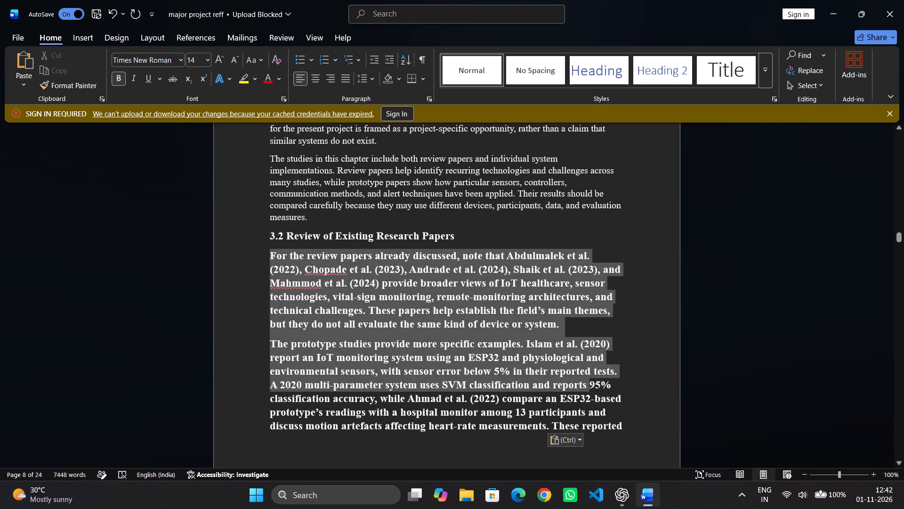
{"action": "left_click_drag", "start_coordinate": [565, 388], "coordinate": [564, 395]}
{"action": "scroll", "coordinate": [563, 395], "scroll_direction": "down", "scroll_amount": 9}
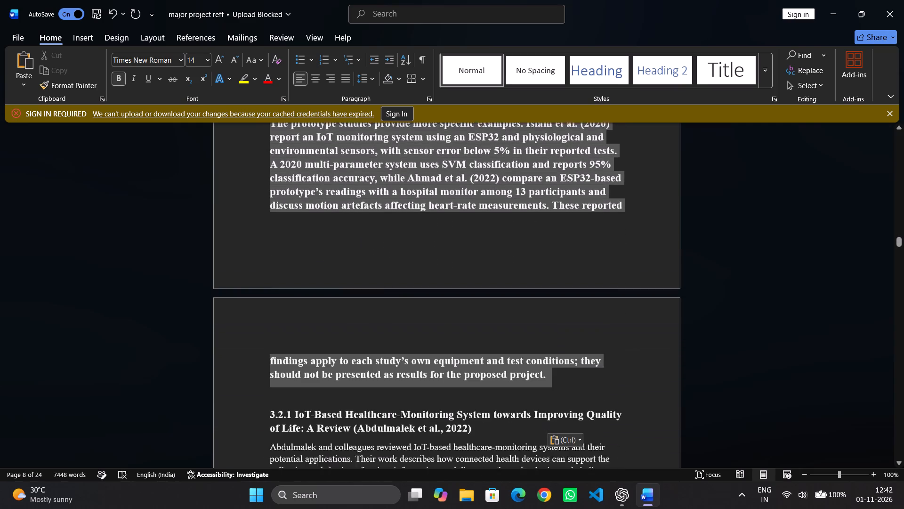
{"action": "left_click_drag", "start_coordinate": [564, 395], "coordinate": [543, 354]}
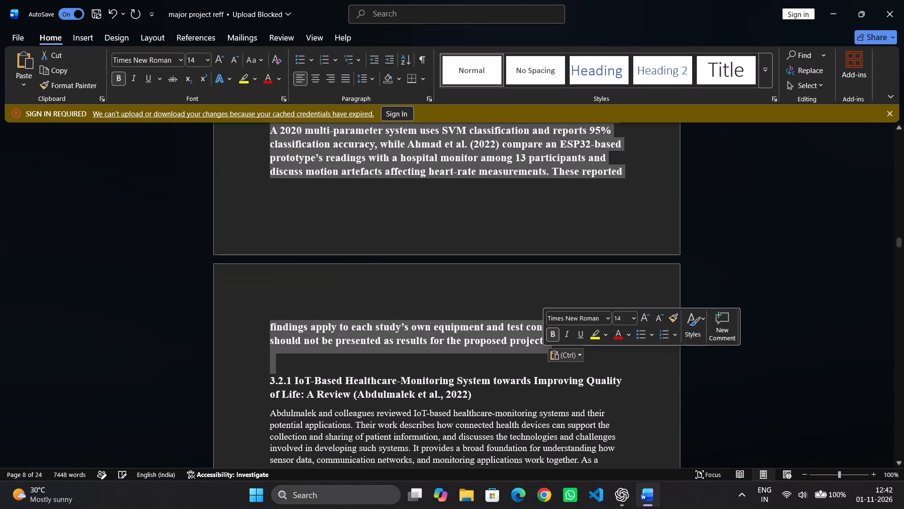
{"action": "left_click", "coordinate": [635, 316]}
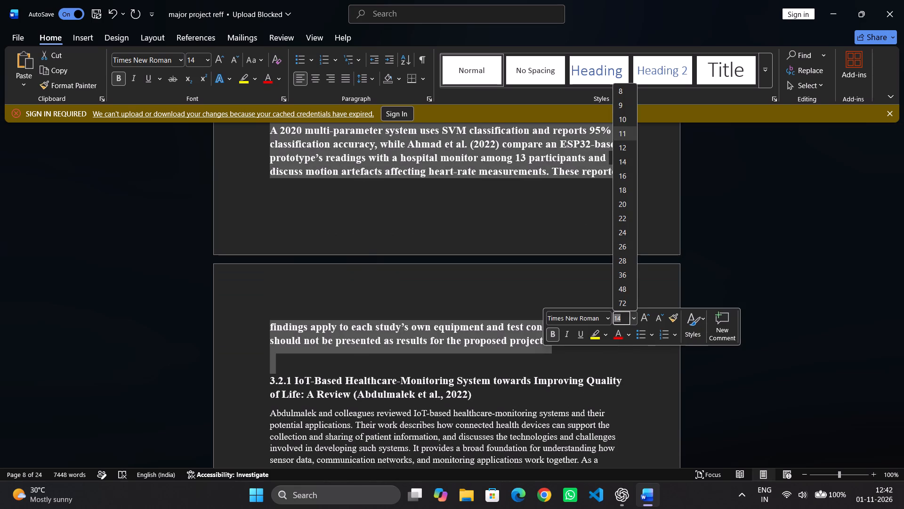
{"action": "left_click", "coordinate": [621, 148]}
{"action": "scroll", "coordinate": [578, 222], "scroll_direction": "up", "scroll_amount": 4}
{"action": "left_click", "coordinate": [601, 338]}
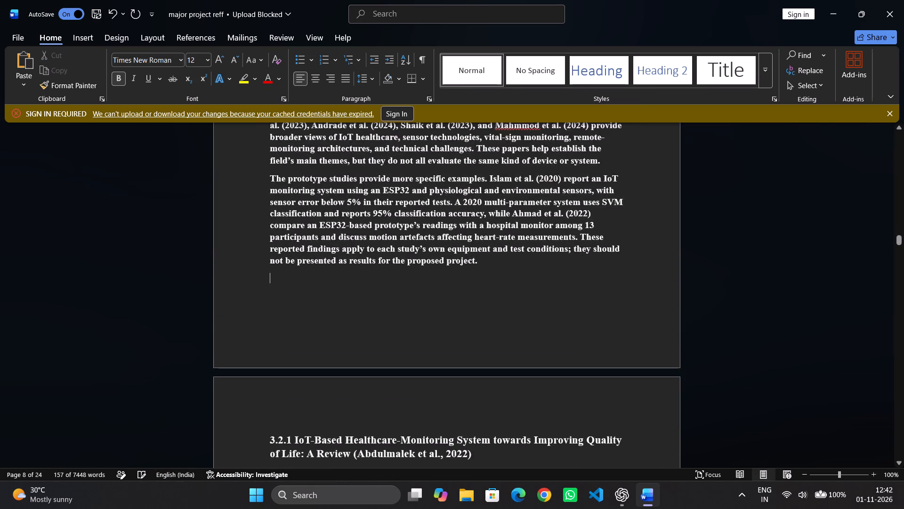
Remove the bold formatting from the two newly pasted paragraphs under heading 3.2.
{"action": "scroll", "coordinate": [572, 322], "scroll_direction": "up", "scroll_amount": 5}
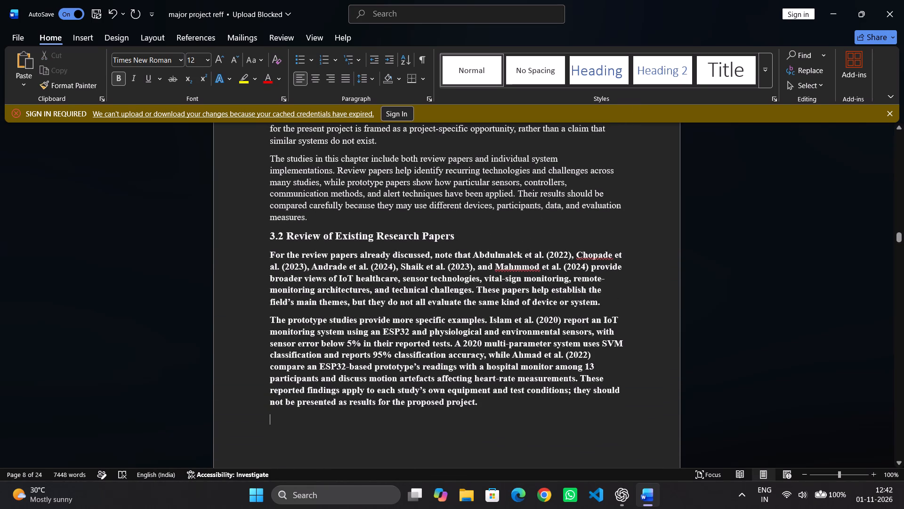
{"action": "left_click_drag", "start_coordinate": [266, 254], "coordinate": [481, 426]}
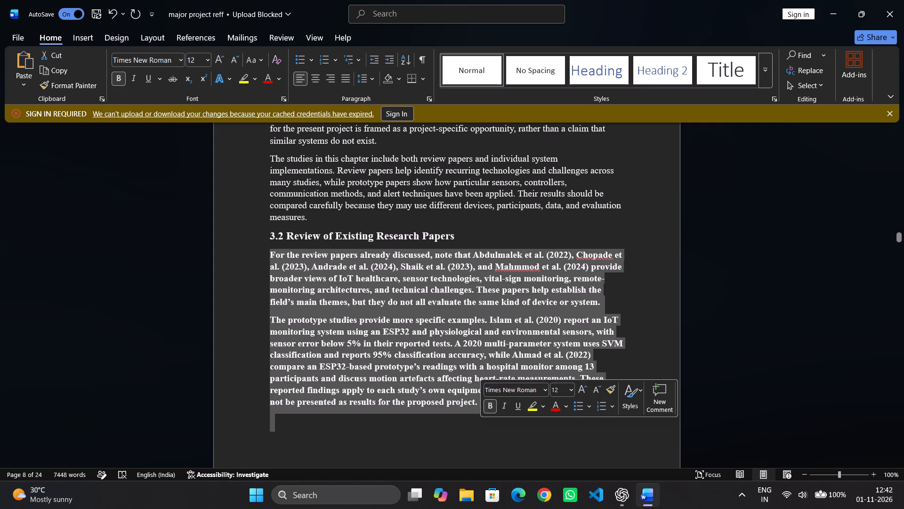
{"action": "left_click", "coordinate": [489, 406]}
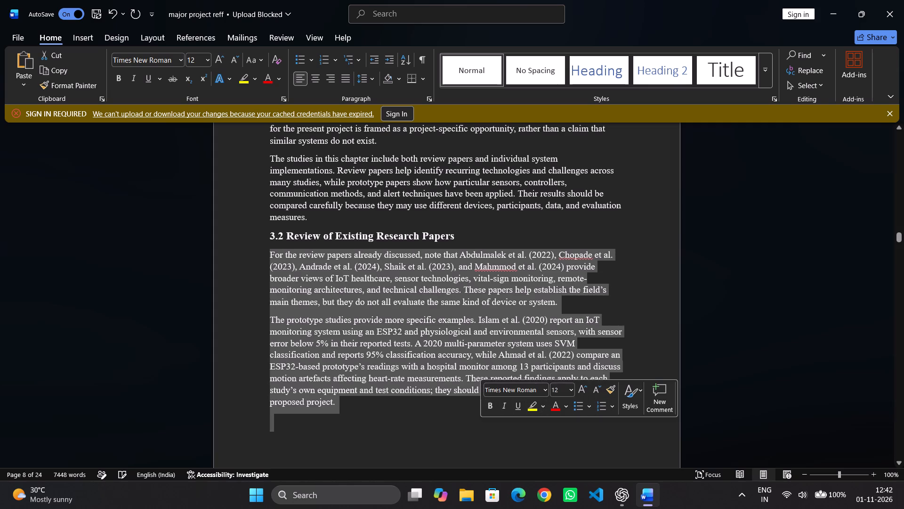
{"action": "left_click", "coordinate": [532, 437]}
Look over the new 3.2 text and the paper reviews through to section 3.3 Comparative Analysis and its table.
{"action": "scroll", "coordinate": [600, 322], "scroll_direction": "down", "scroll_amount": 9}
{"action": "scroll", "coordinate": [600, 332], "scroll_direction": "up", "scroll_amount": 8}
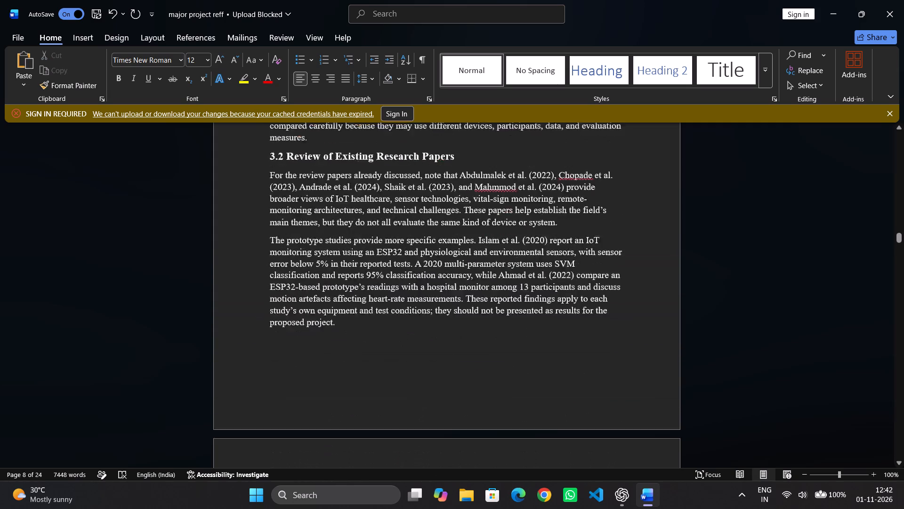
{"action": "scroll", "coordinate": [600, 332], "scroll_direction": "up", "scroll_amount": 2}
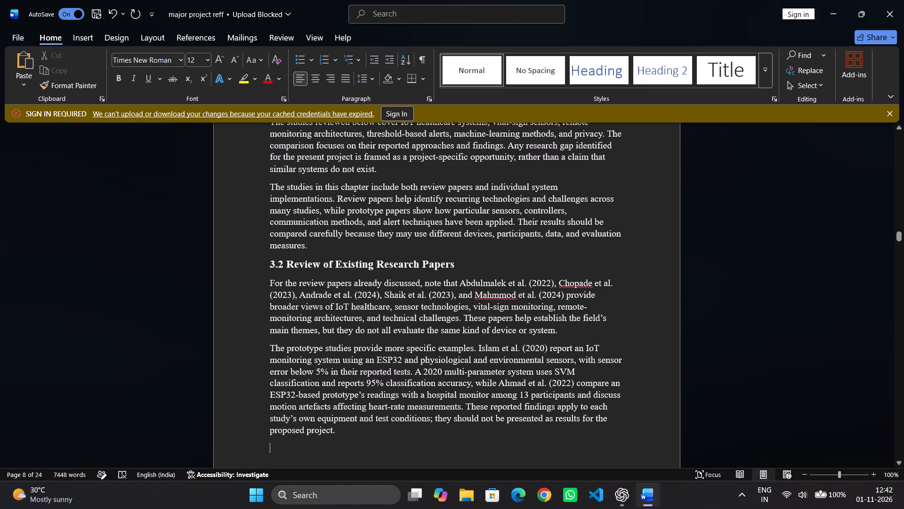
{"action": "scroll", "coordinate": [541, 385], "scroll_direction": "down", "scroll_amount": 2}
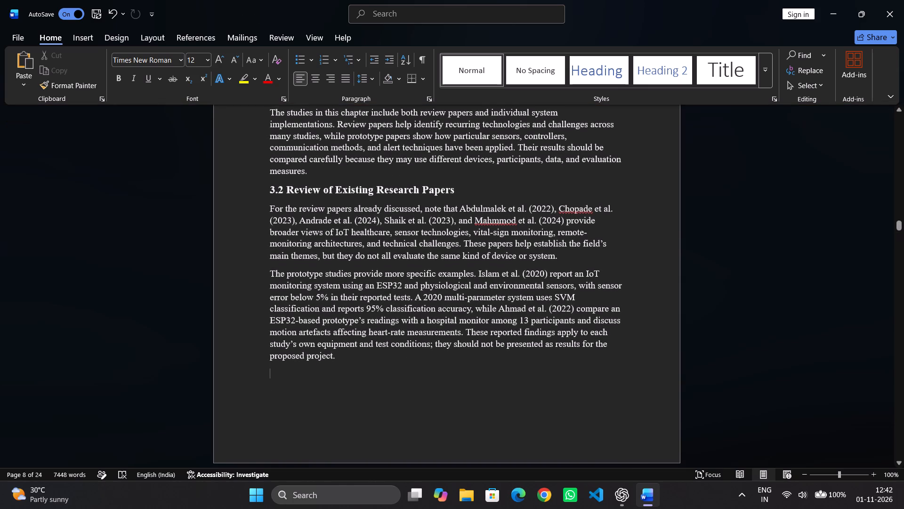
{"action": "scroll", "coordinate": [545, 402], "scroll_direction": "down", "scroll_amount": 9}
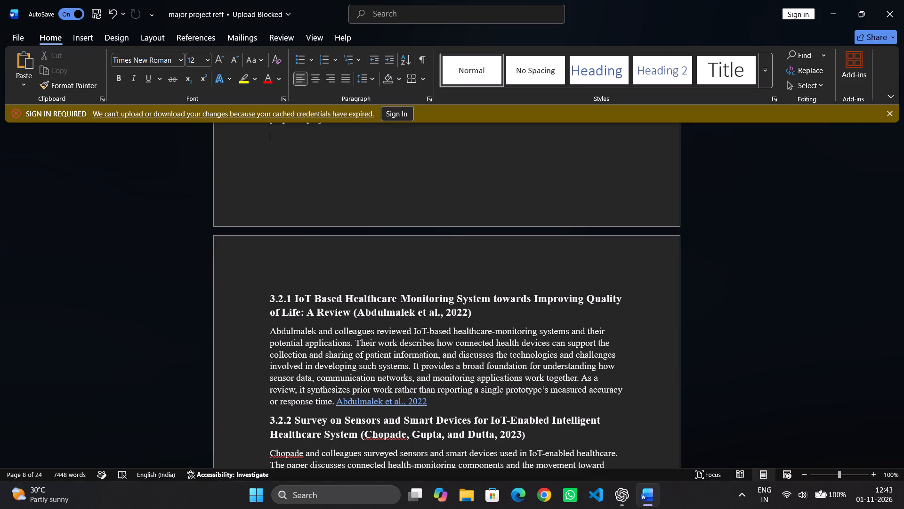
{"action": "scroll", "coordinate": [598, 352], "scroll_direction": "down", "scroll_amount": 1}
{"action": "scroll", "coordinate": [487, 342], "scroll_direction": "up", "scroll_amount": 2}
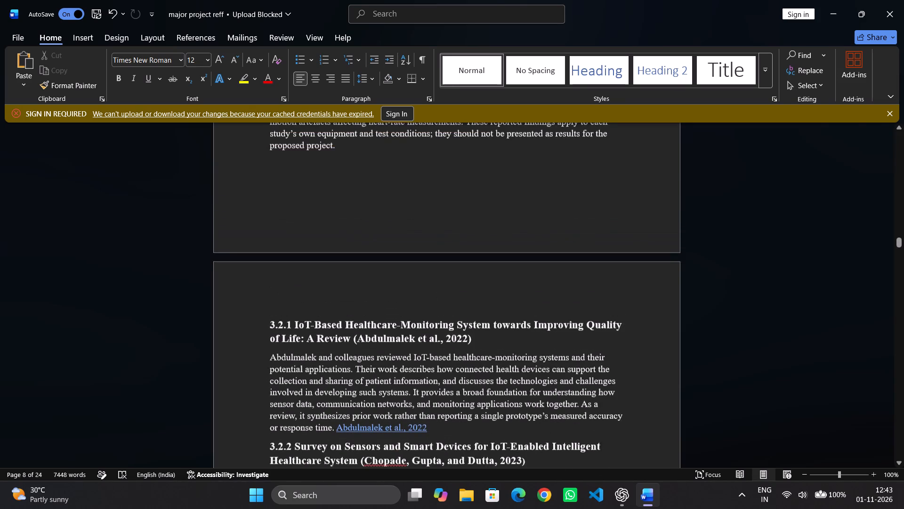
{"action": "scroll", "coordinate": [436, 288], "scroll_direction": "down", "scroll_amount": 20}
{"action": "scroll", "coordinate": [436, 288], "scroll_direction": "down", "scroll_amount": 6}
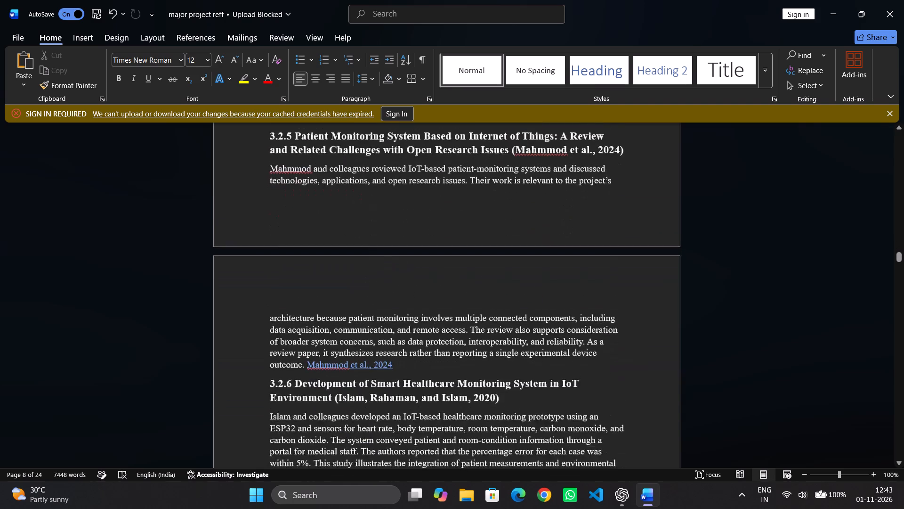
{"action": "scroll", "coordinate": [436, 290], "scroll_direction": "down", "scroll_amount": 17}
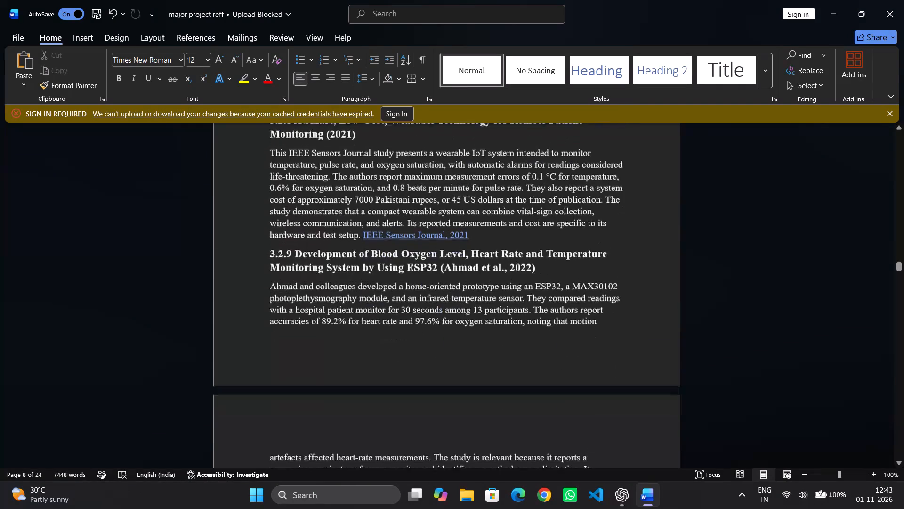
{"action": "scroll", "coordinate": [436, 290], "scroll_direction": "down", "scroll_amount": 15}
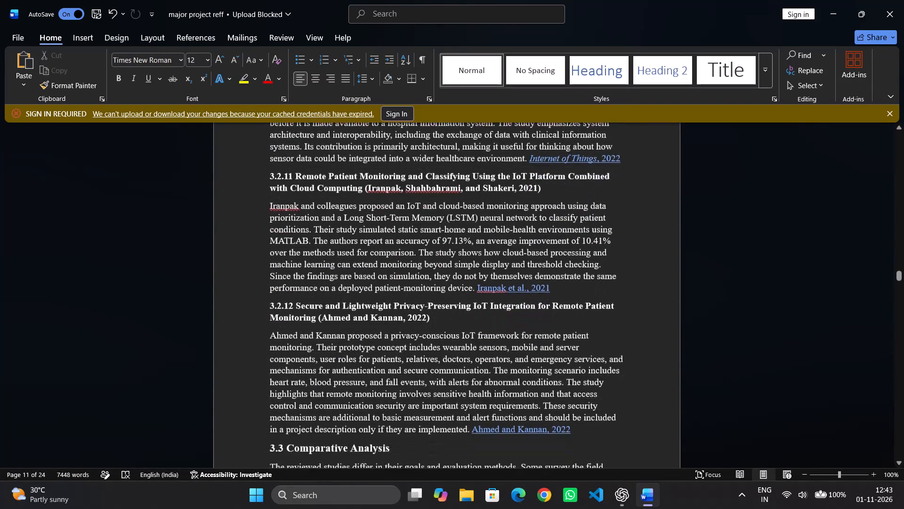
{"action": "scroll", "coordinate": [436, 290], "scroll_direction": "down", "scroll_amount": 14}
{"action": "scroll", "coordinate": [436, 290], "scroll_direction": "up", "scroll_amount": 5}
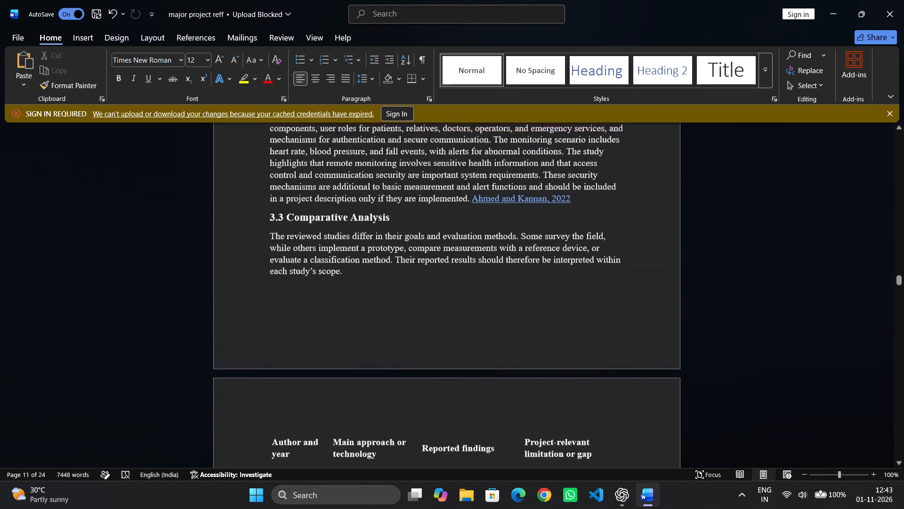
{"action": "scroll", "coordinate": [436, 290], "scroll_direction": "up", "scroll_amount": 3}
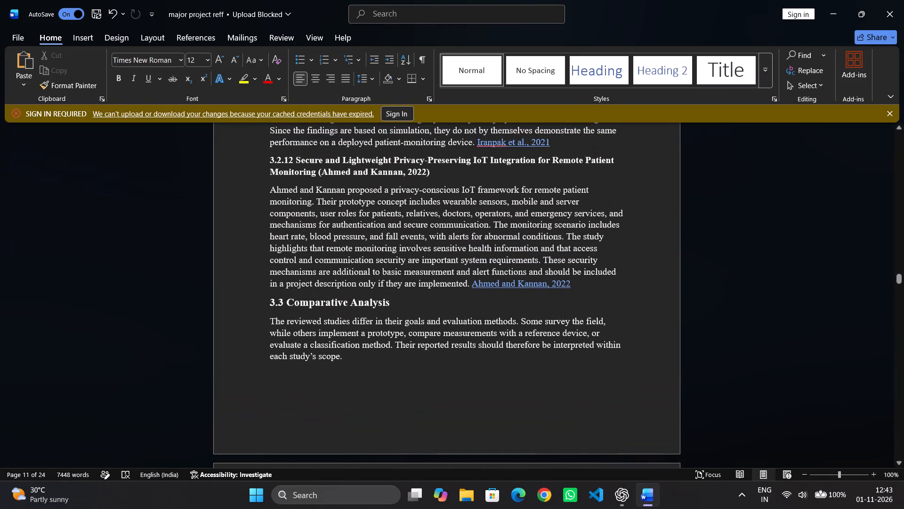
{"action": "scroll", "coordinate": [436, 290], "scroll_direction": "down", "scroll_amount": 5}
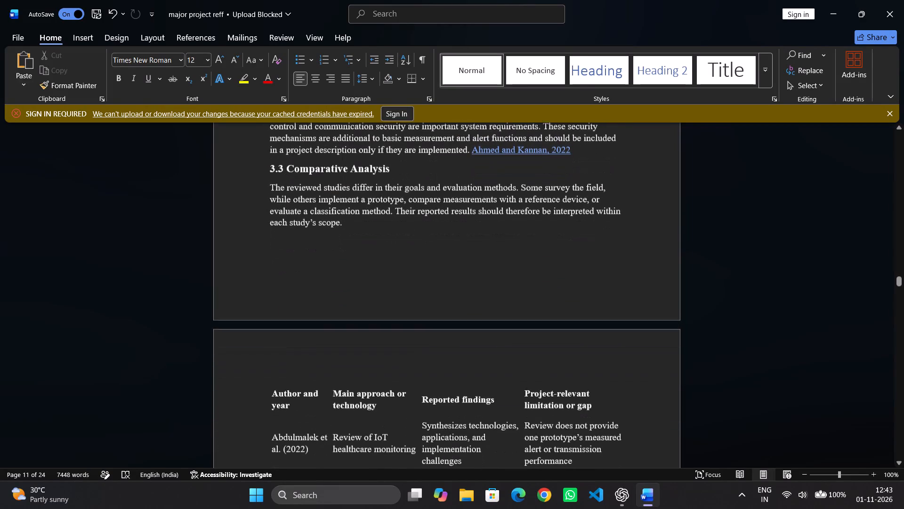
{"action": "scroll", "coordinate": [436, 290], "scroll_direction": "down", "scroll_amount": 1}
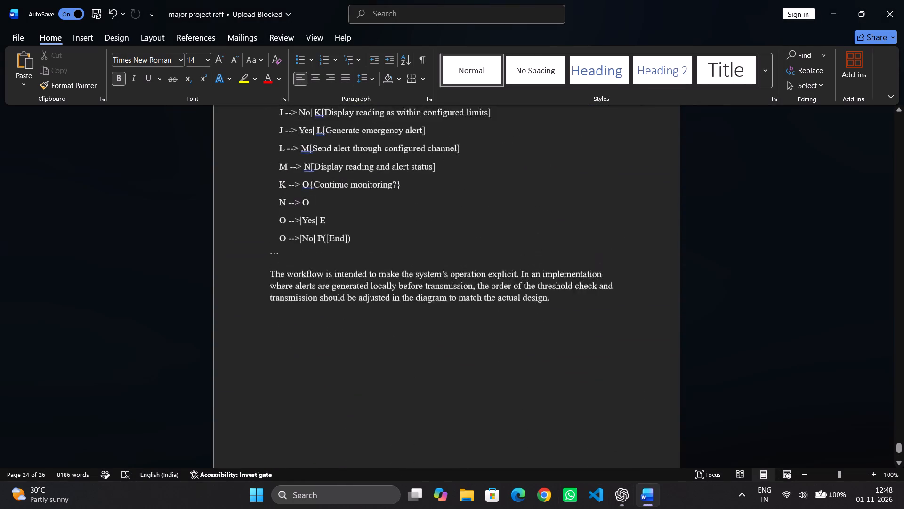
{"action": "scroll", "coordinate": [392, 344], "scroll_direction": "up", "scroll_amount": 20}
{"action": "scroll", "coordinate": [392, 344], "scroll_direction": "up", "scroll_amount": 17}
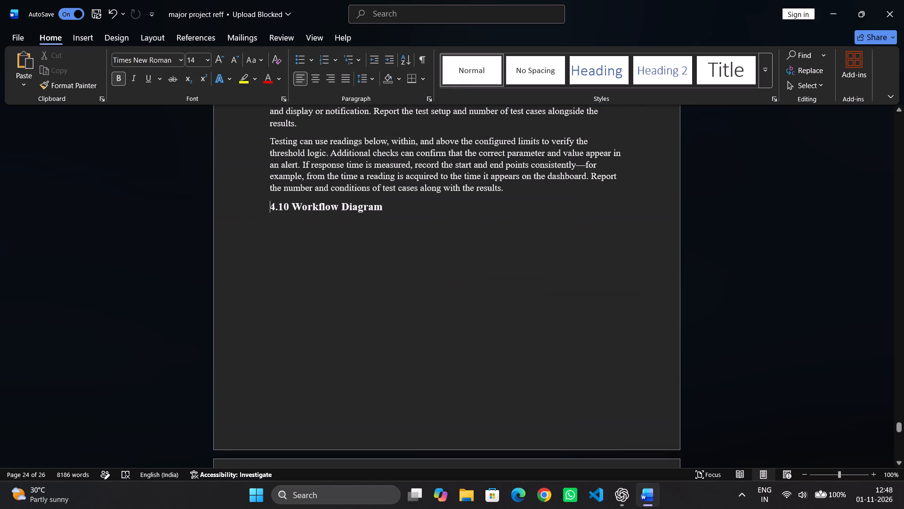
{"action": "left_click", "coordinate": [419, 343]}
{"action": "key", "text": "Return"}
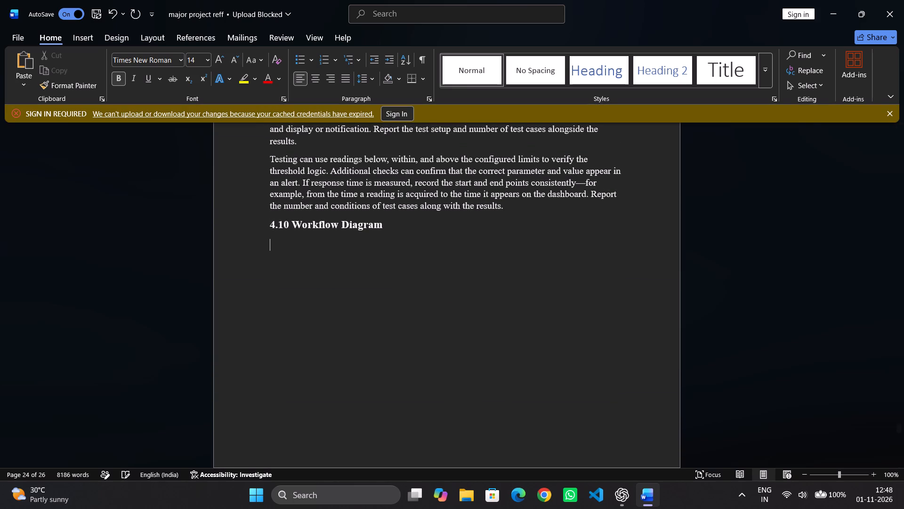
{"action": "key", "text": "ctrl+v"}
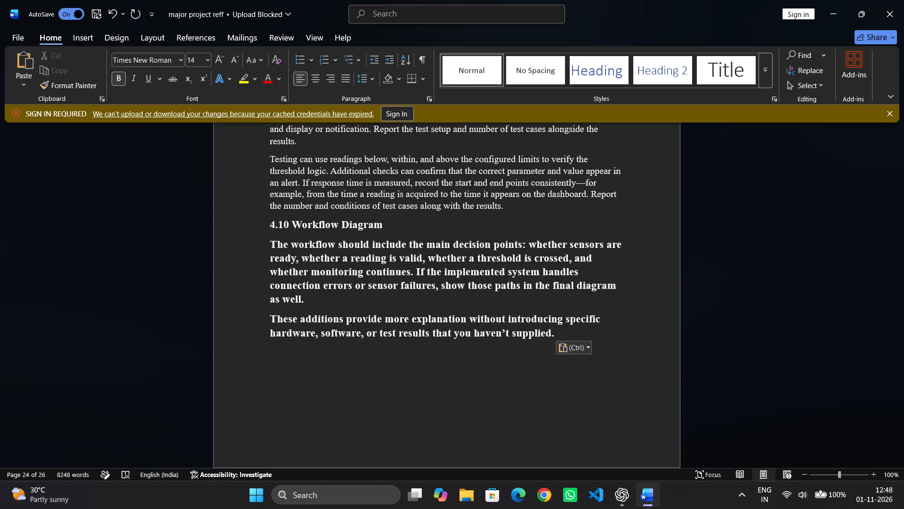
Remove bold from the two pasted 4.10 paragraphs and set their font size to 12.
{"action": "left_click_drag", "start_coordinate": [559, 336], "coordinate": [331, 242]}
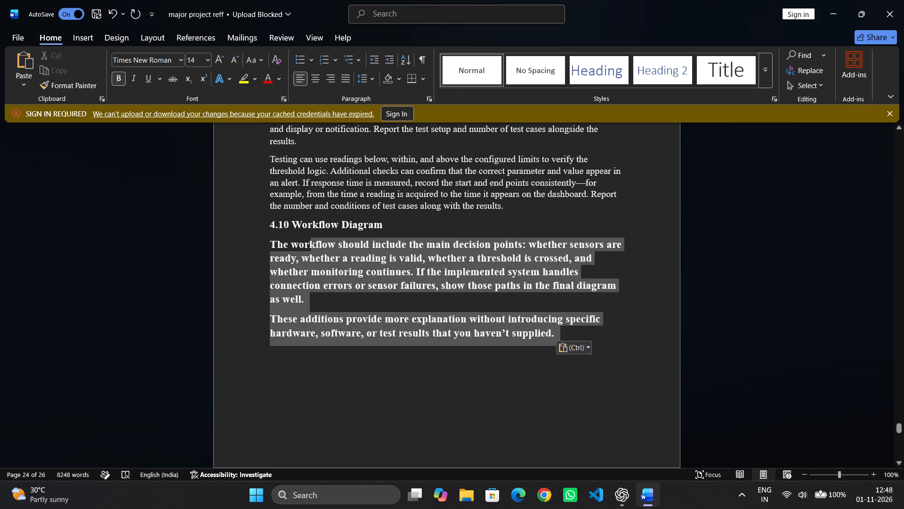
{"action": "left_click_drag", "start_coordinate": [331, 242], "coordinate": [270, 238]}
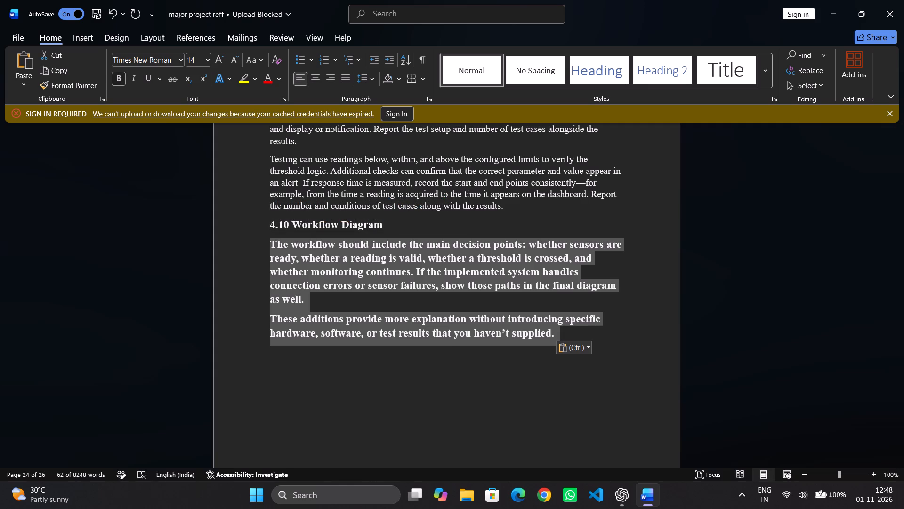
{"action": "left_click", "coordinate": [121, 76]}
{"action": "left_click", "coordinate": [202, 58]}
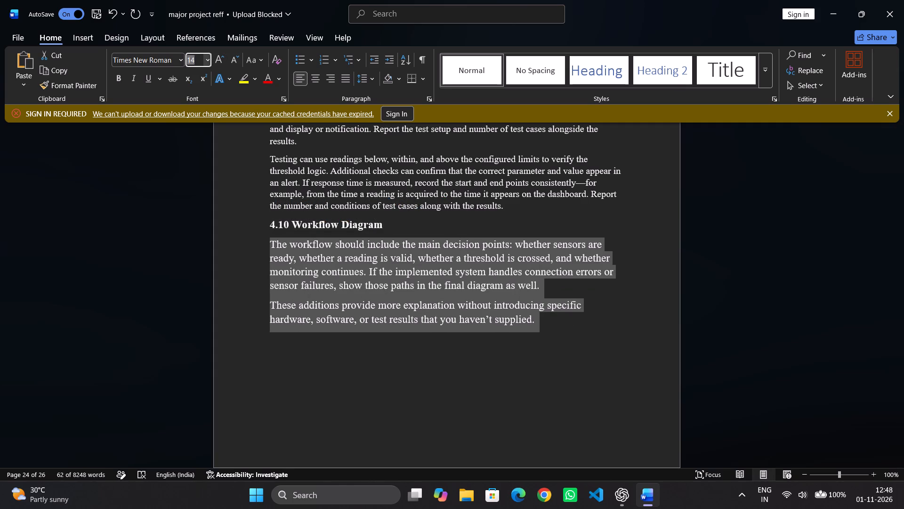
{"action": "left_click", "coordinate": [208, 59]}
{"action": "left_click", "coordinate": [197, 135]}
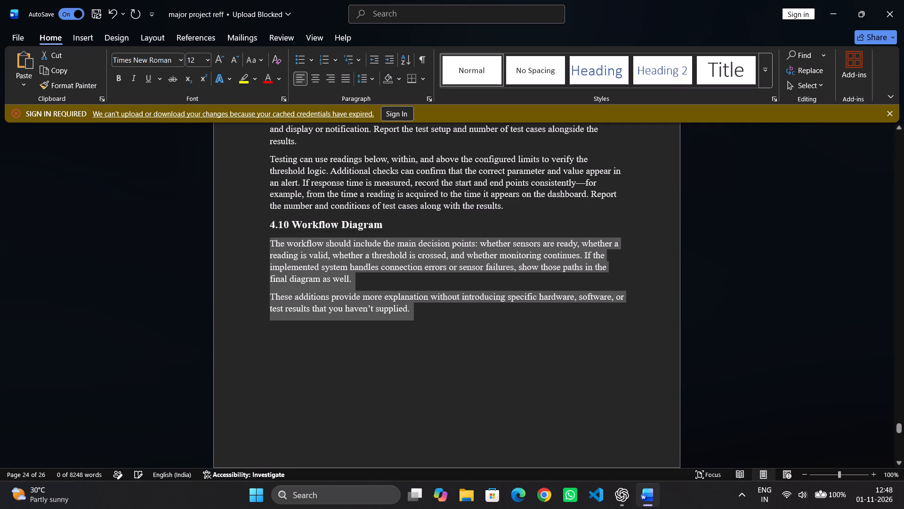
{"action": "left_click", "coordinate": [393, 374]}
Review the final pages of the report, covering the 4.7.3 pseudocode, sections 4.8 to 4.10, and the workflow diagram with its code.
{"action": "scroll", "coordinate": [389, 319], "scroll_direction": "down", "scroll_amount": 12}
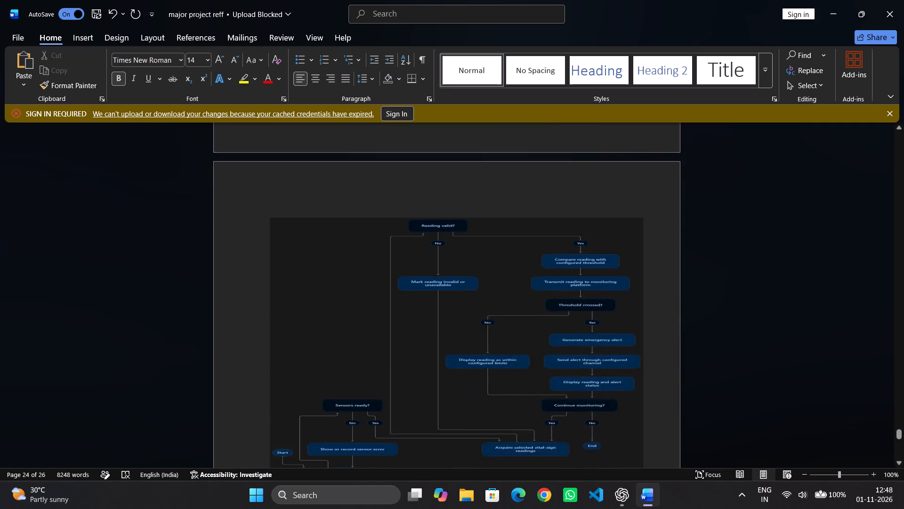
{"action": "scroll", "coordinate": [399, 345], "scroll_direction": "up", "scroll_amount": 6}
{"action": "left_click", "coordinate": [315, 346]}
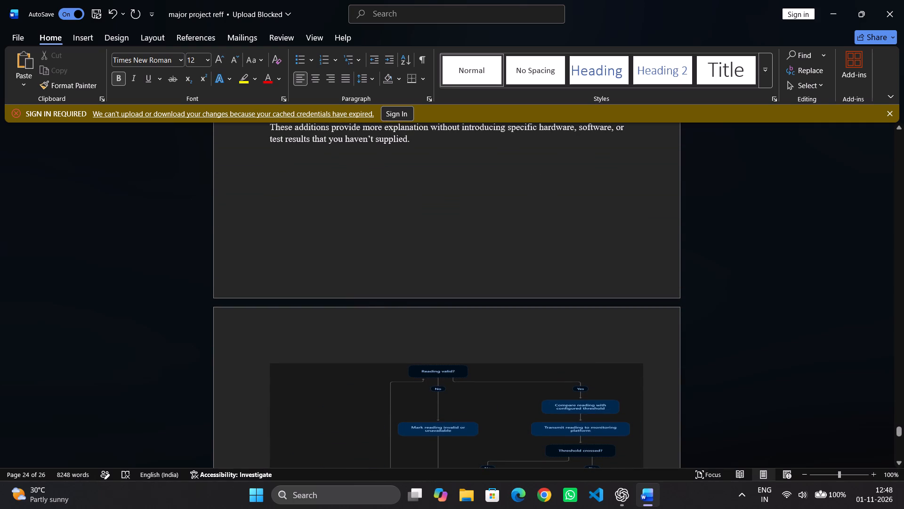
{"action": "scroll", "coordinate": [377, 249], "scroll_direction": "down", "scroll_amount": 20}
{"action": "scroll", "coordinate": [433, 333], "scroll_direction": "down", "scroll_amount": 6}
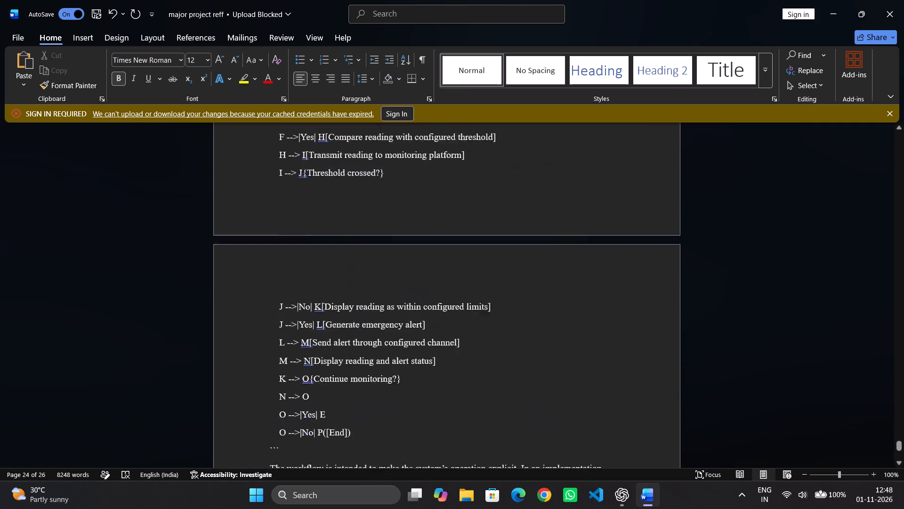
{"action": "scroll", "coordinate": [430, 343], "scroll_direction": "down", "scroll_amount": 8}
{"action": "scroll", "coordinate": [441, 380], "scroll_direction": "down", "scroll_amount": 4}
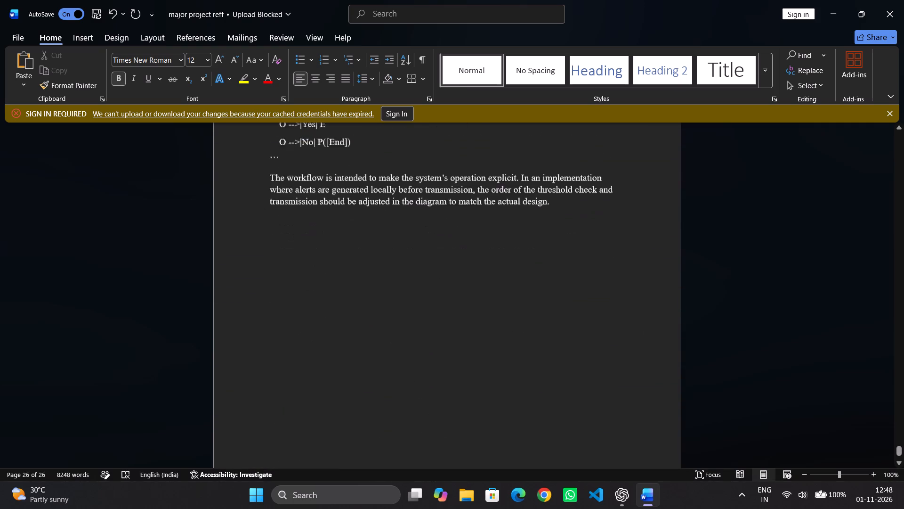
{"action": "scroll", "coordinate": [440, 374], "scroll_direction": "down", "scroll_amount": 6}
{"action": "scroll", "coordinate": [440, 374], "scroll_direction": "up", "scroll_amount": 20}
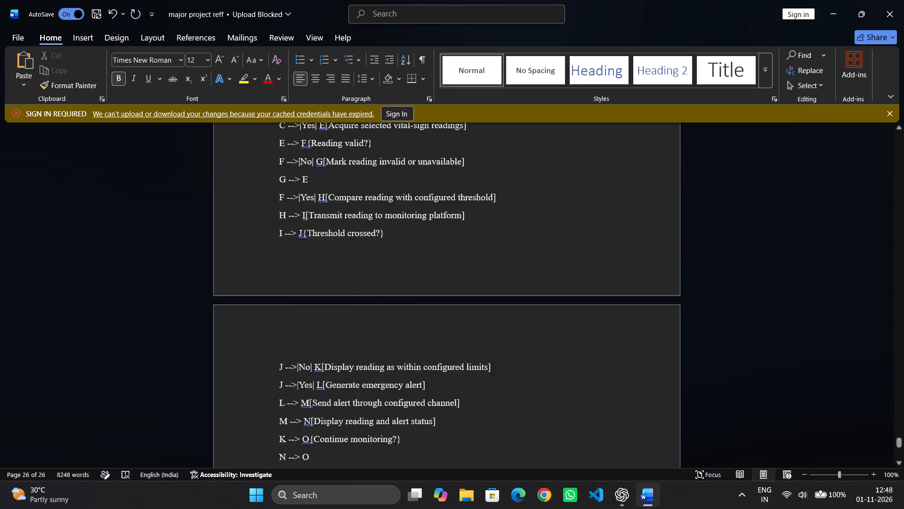
{"action": "scroll", "coordinate": [443, 374], "scroll_direction": "up", "scroll_amount": 8}
{"action": "scroll", "coordinate": [451, 353], "scroll_direction": "up", "scroll_amount": 20}
{"action": "scroll", "coordinate": [451, 353], "scroll_direction": "up", "scroll_amount": 2}
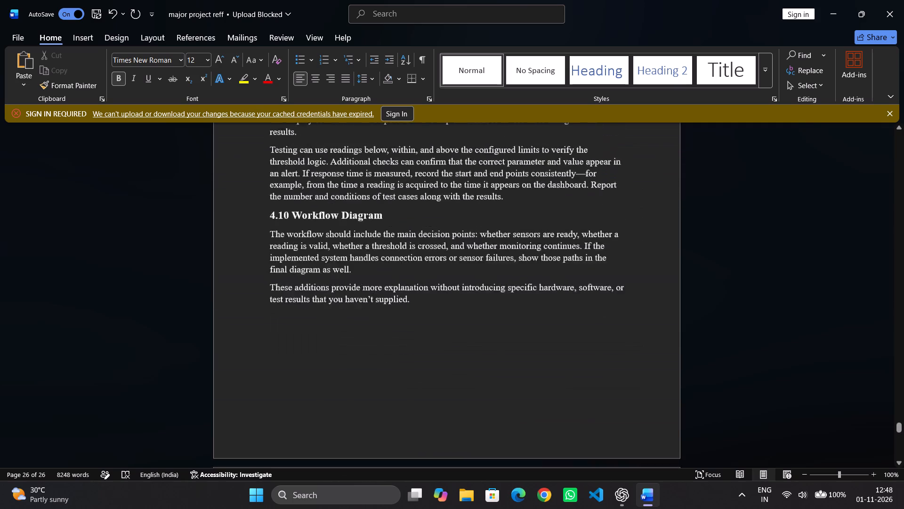
{"action": "scroll", "coordinate": [434, 363], "scroll_direction": "up", "scroll_amount": 17}
{"action": "scroll", "coordinate": [438, 320], "scroll_direction": "up", "scroll_amount": 8}
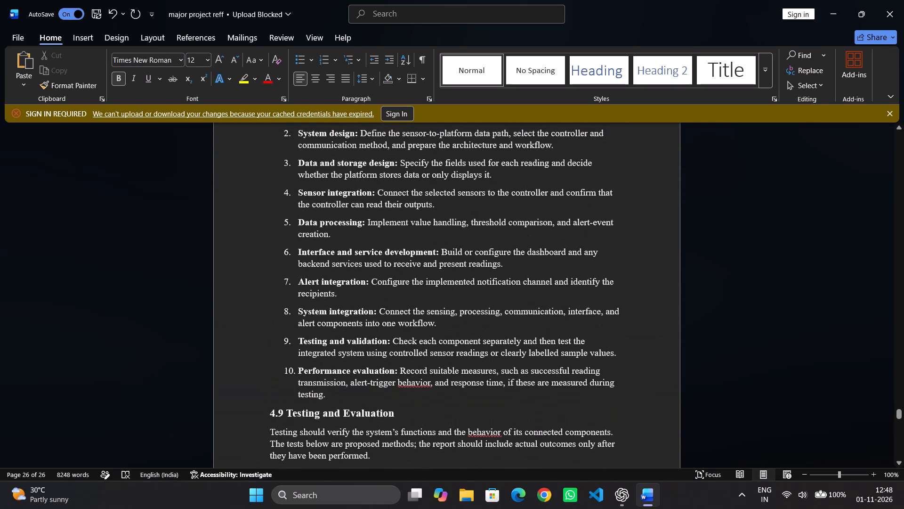
{"action": "scroll", "coordinate": [451, 299], "scroll_direction": "up", "scroll_amount": 8}
{"action": "scroll", "coordinate": [451, 310], "scroll_direction": "down", "scroll_amount": 1}
{"action": "scroll", "coordinate": [456, 310], "scroll_direction": "up", "scroll_amount": 17}
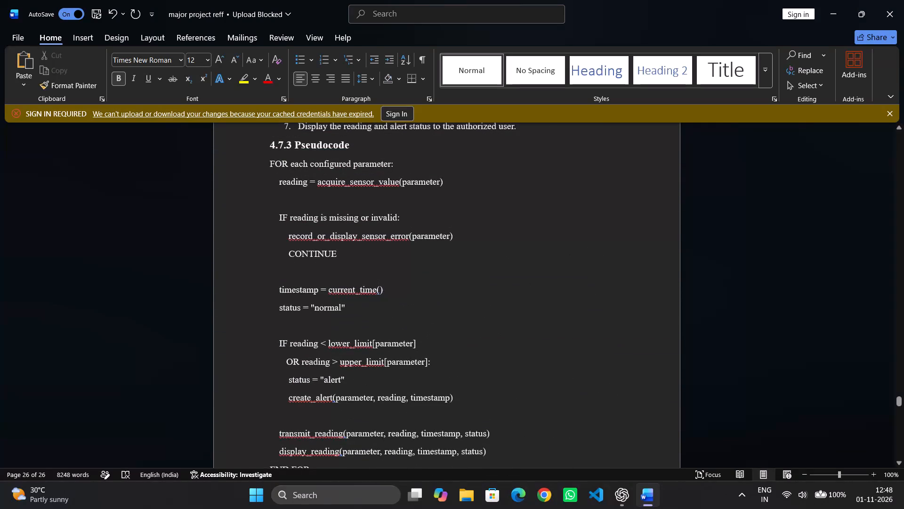
Justify all text from the first paragraph under the ABSTRACT heading through the end of the document.
{"action": "left_click_drag", "start_coordinate": [902, 404], "coordinate": [897, 16]}
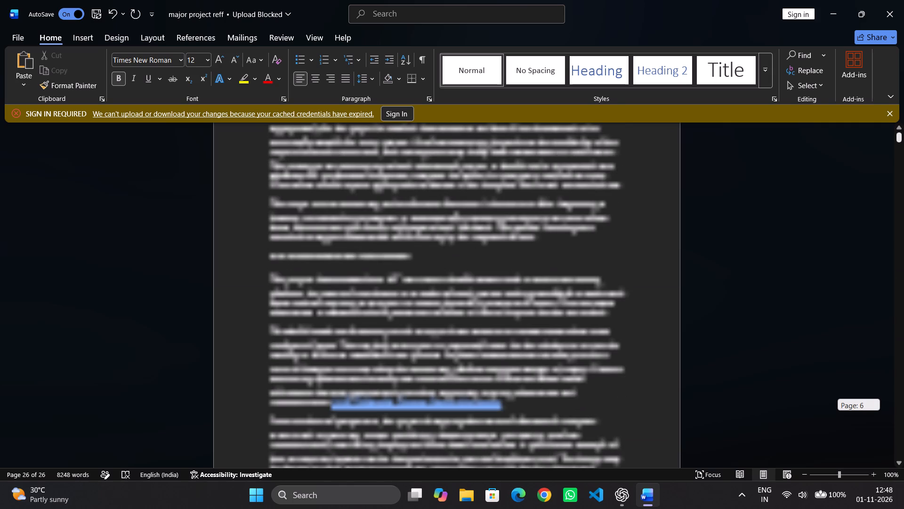
{"action": "left_click_drag", "start_coordinate": [897, 16], "coordinate": [901, 152]}
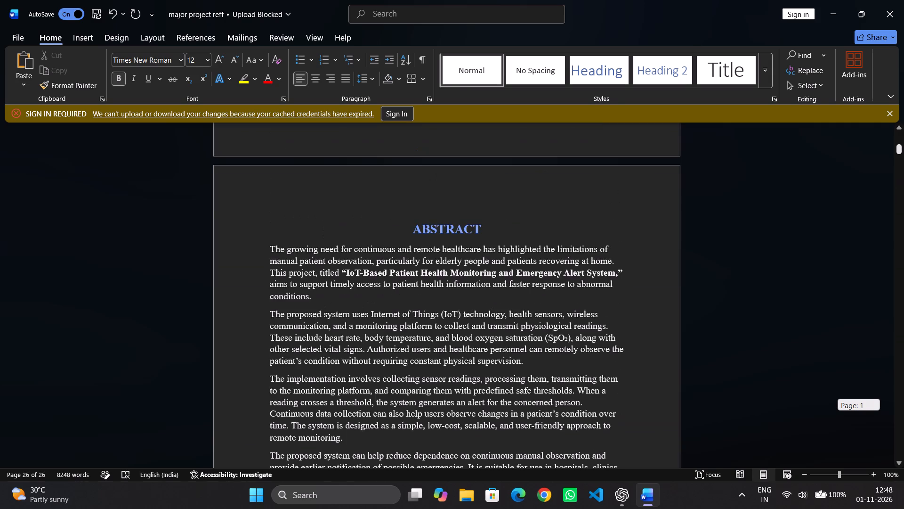
{"action": "left_click_drag", "start_coordinate": [901, 152], "coordinate": [898, 191]}
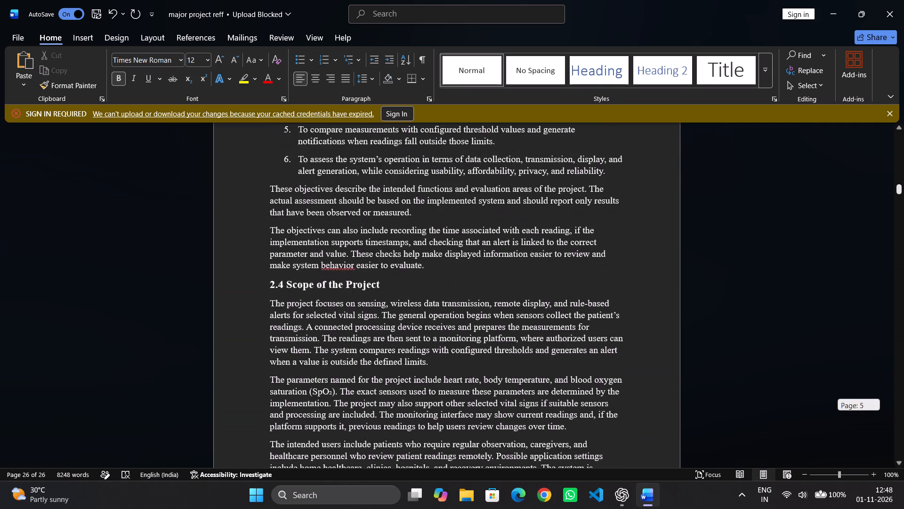
{"action": "left_click_drag", "start_coordinate": [898, 191], "coordinate": [891, 173]}
{"action": "scroll", "coordinate": [535, 379], "scroll_direction": "up", "scroll_amount": 2}
{"action": "scroll", "coordinate": [782, 212], "scroll_direction": "up", "scroll_amount": 9}
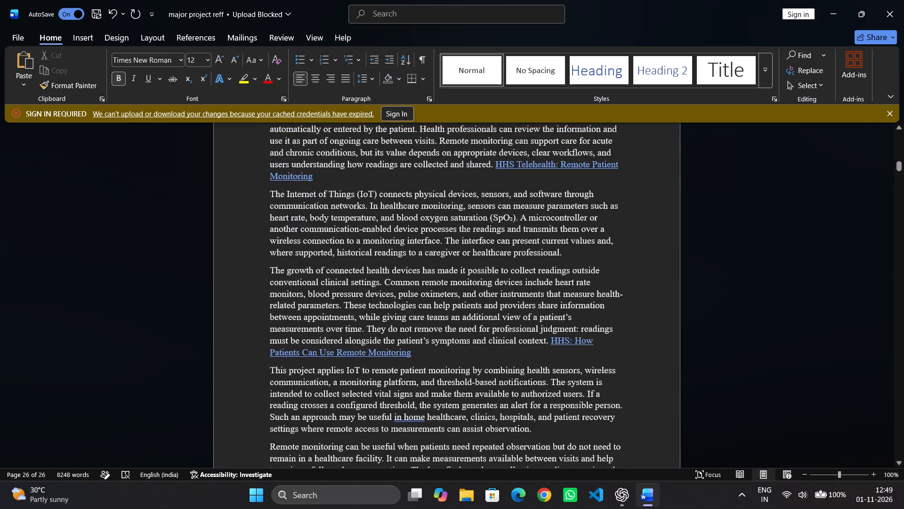
{"action": "scroll", "coordinate": [719, 226], "scroll_direction": "up", "scroll_amount": 20}
{"action": "scroll", "coordinate": [719, 226], "scroll_direction": "up", "scroll_amount": 13}
{"action": "scroll", "coordinate": [719, 226], "scroll_direction": "down", "scroll_amount": 2}
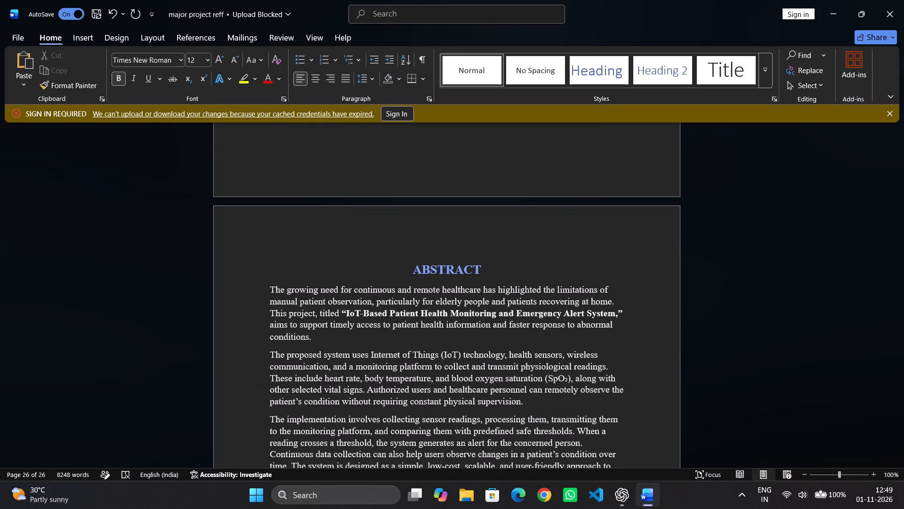
{"action": "left_click_drag", "start_coordinate": [267, 285], "coordinate": [270, 288]}
{"action": "left_click_drag", "start_coordinate": [270, 288], "coordinate": [903, 508]}
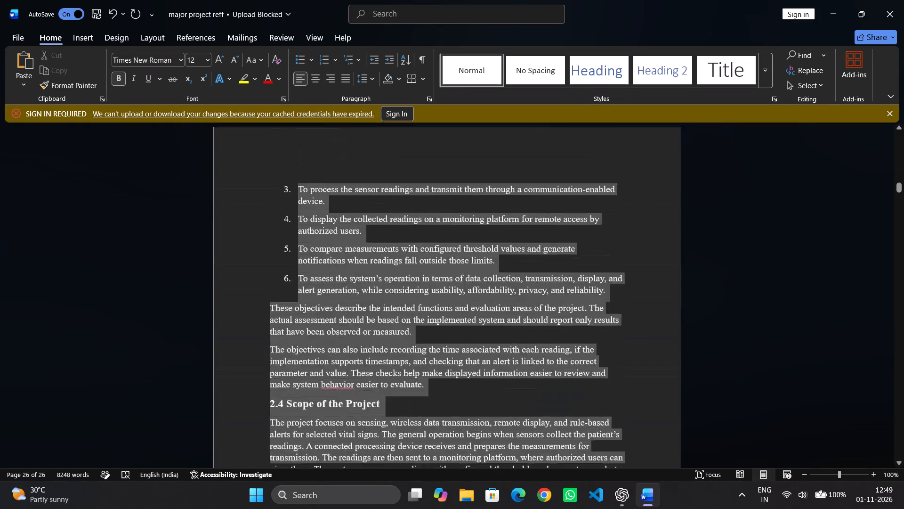
{"action": "left_click_drag", "start_coordinate": [903, 508], "coordinate": [880, 508]}
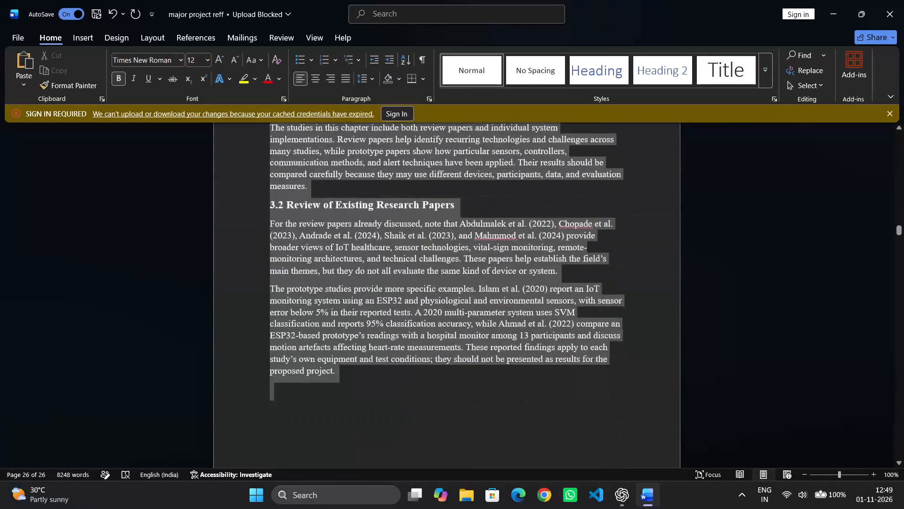
{"action": "left_click_drag", "start_coordinate": [880, 508], "coordinate": [877, 508]}
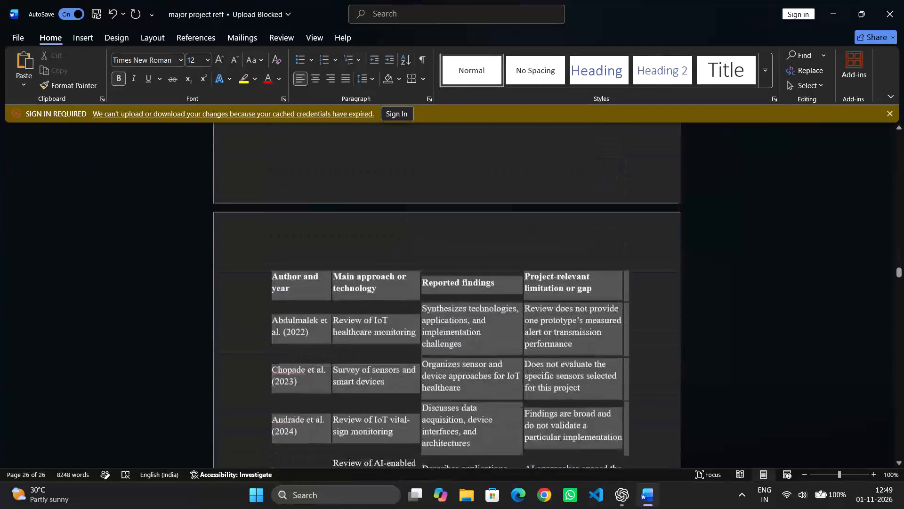
{"action": "left_click_drag", "start_coordinate": [877, 508], "coordinate": [877, 508]}
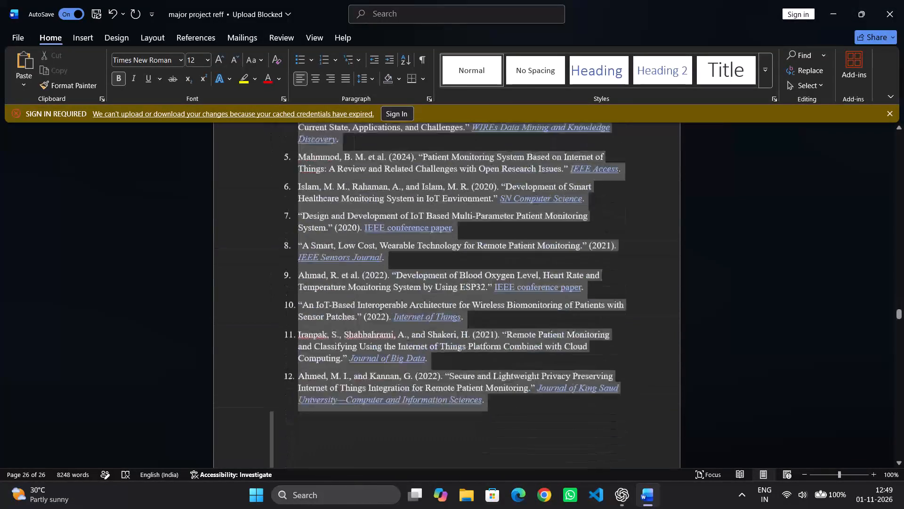
{"action": "left_click_drag", "start_coordinate": [877, 508], "coordinate": [831, 506]}
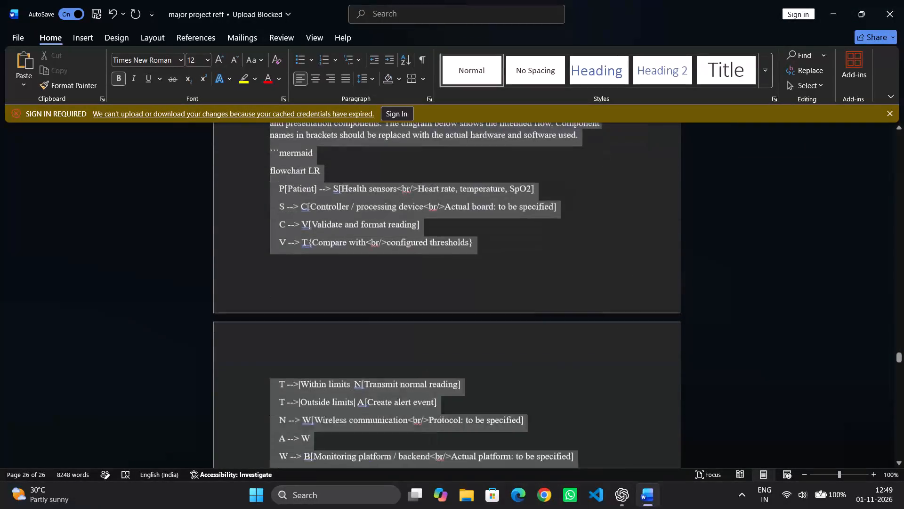
{"action": "left_click_drag", "start_coordinate": [831, 506], "coordinate": [830, 506]}
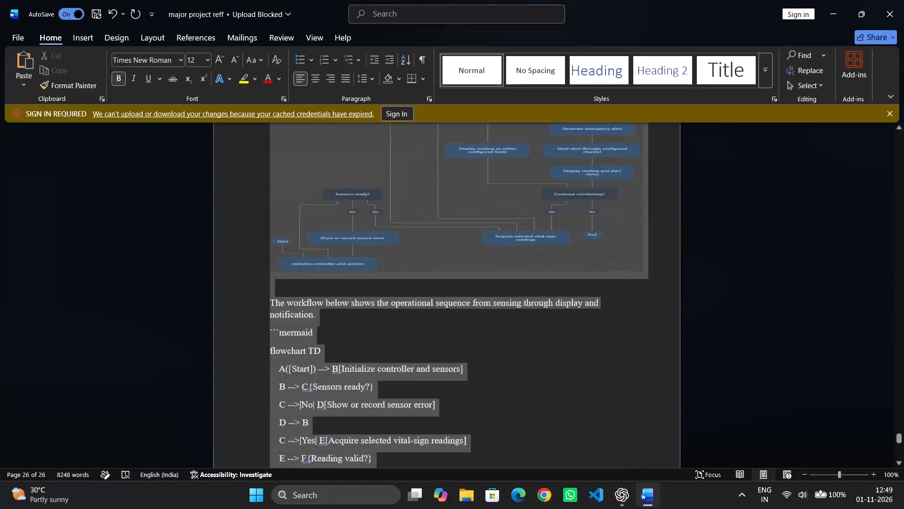
{"action": "left_click_drag", "start_coordinate": [830, 506], "coordinate": [758, 287]}
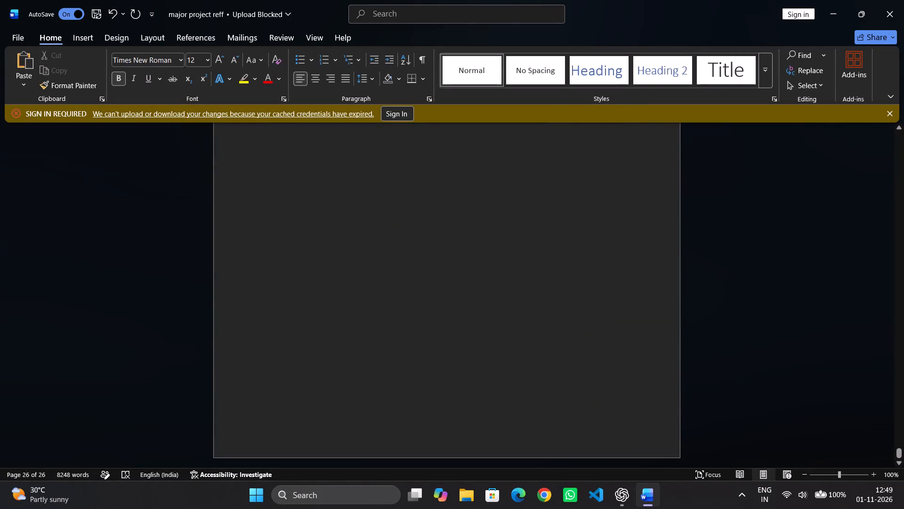
{"action": "left_click_drag", "start_coordinate": [758, 287], "coordinate": [643, 317]}
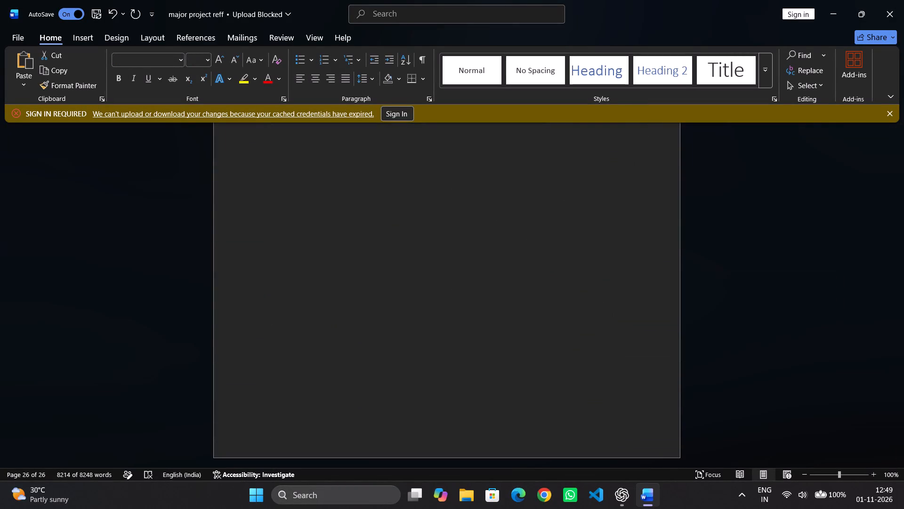
{"action": "left_click", "coordinate": [342, 80]}
Review the justified text from the last page of the report back up to the ABSTRACT heading, then clear the selection.
{"action": "scroll", "coordinate": [457, 284], "scroll_direction": "up", "scroll_amount": 6}
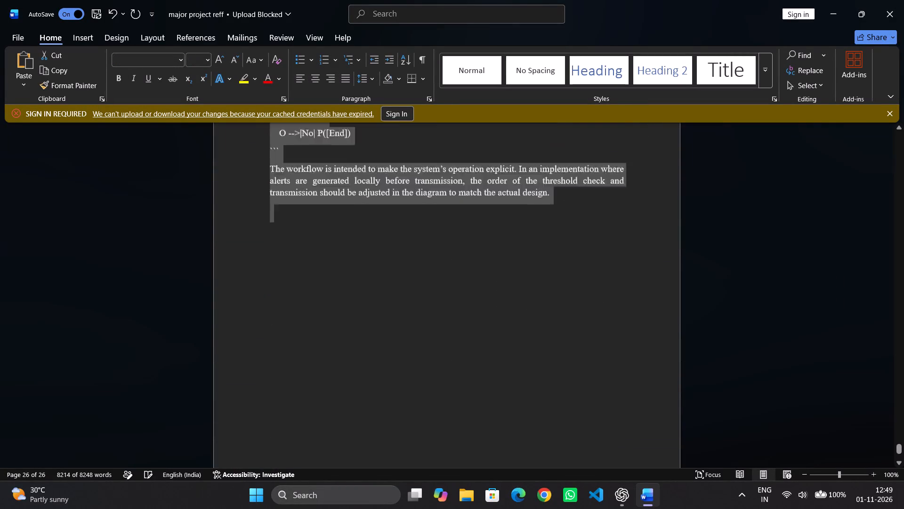
{"action": "scroll", "coordinate": [458, 285], "scroll_direction": "up", "scroll_amount": 18}
{"action": "scroll", "coordinate": [475, 285], "scroll_direction": "up", "scroll_amount": 14}
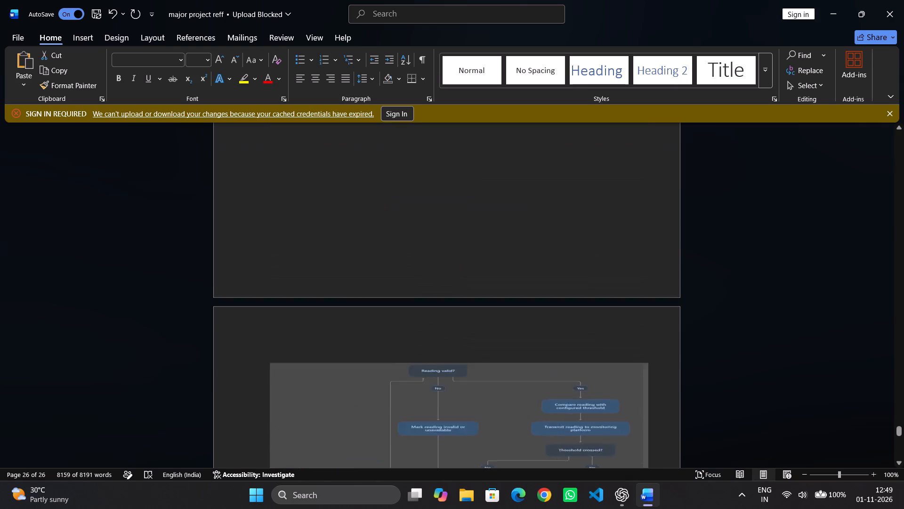
{"action": "scroll", "coordinate": [471, 291], "scroll_direction": "up", "scroll_amount": 20}
{"action": "scroll", "coordinate": [471, 291], "scroll_direction": "up", "scroll_amount": 19}
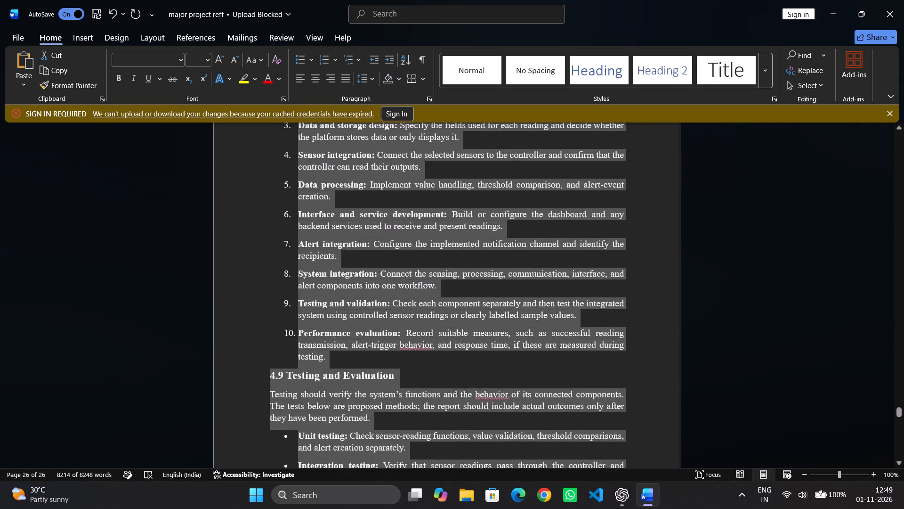
{"action": "scroll", "coordinate": [471, 291], "scroll_direction": "up", "scroll_amount": 8}
{"action": "scroll", "coordinate": [471, 291], "scroll_direction": "up", "scroll_amount": 14}
{"action": "scroll", "coordinate": [471, 291], "scroll_direction": "up", "scroll_amount": 8}
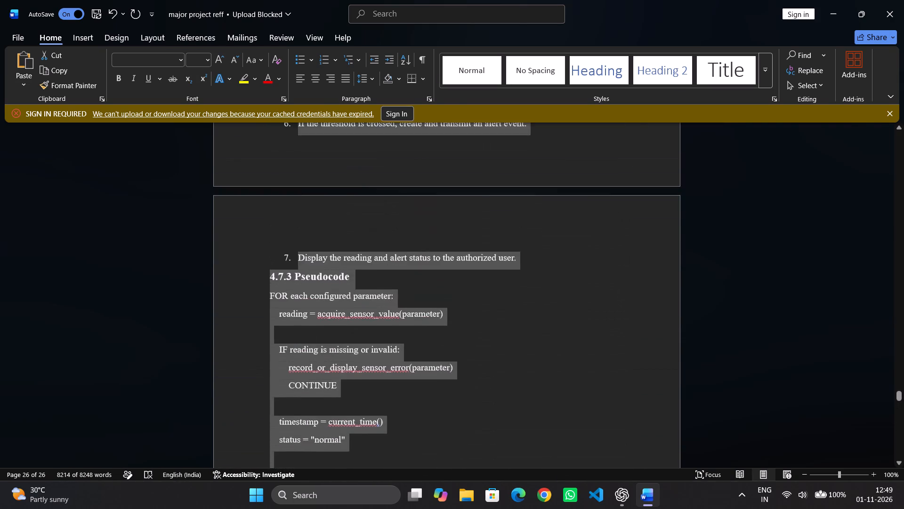
{"action": "scroll", "coordinate": [471, 291], "scroll_direction": "up", "scroll_amount": 16}
{"action": "scroll", "coordinate": [471, 291], "scroll_direction": "up", "scroll_amount": 6}
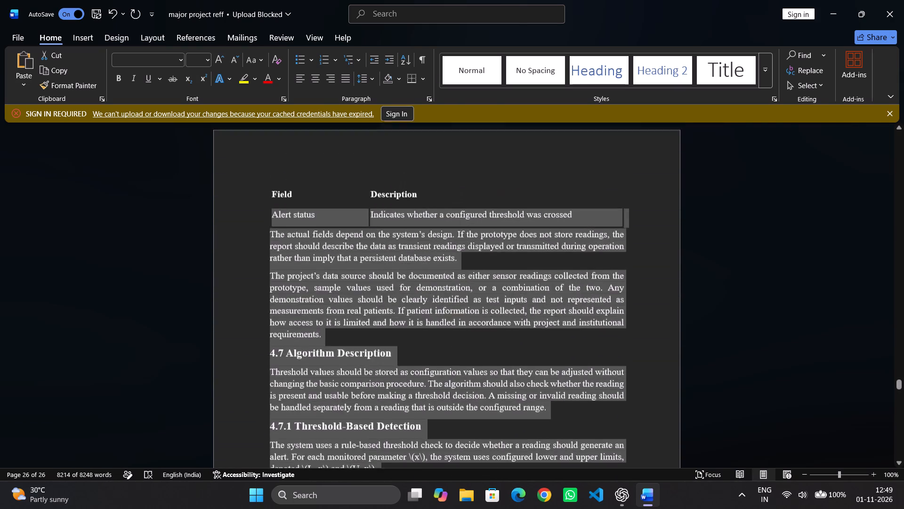
{"action": "scroll", "coordinate": [471, 291], "scroll_direction": "up", "scroll_amount": 8}
{"action": "scroll", "coordinate": [471, 291], "scroll_direction": "up", "scroll_amount": 20}
{"action": "scroll", "coordinate": [471, 291], "scroll_direction": "up", "scroll_amount": 9}
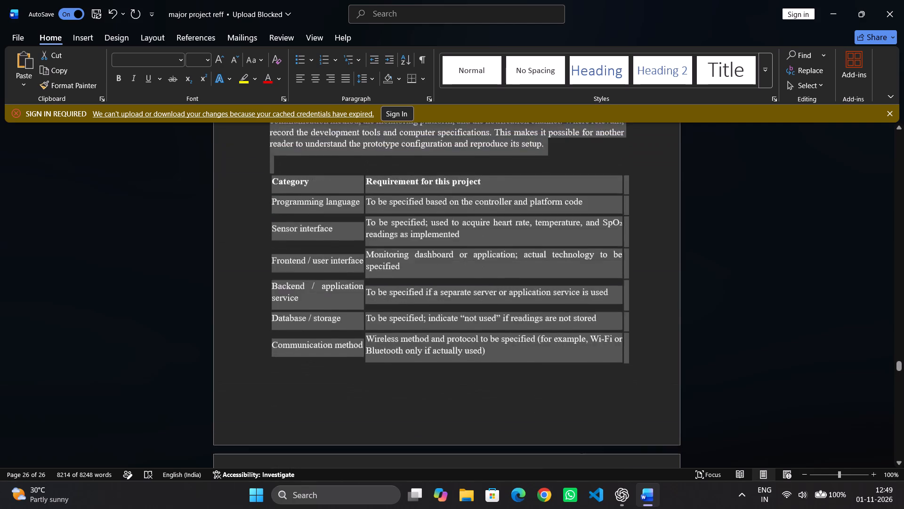
{"action": "scroll", "coordinate": [471, 291], "scroll_direction": "up", "scroll_amount": 20}
{"action": "scroll", "coordinate": [471, 291], "scroll_direction": "up", "scroll_amount": 18}
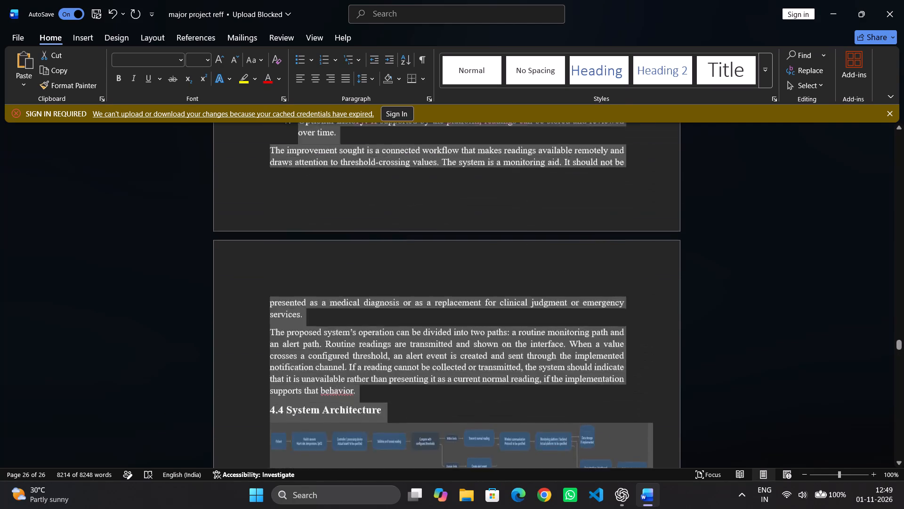
{"action": "scroll", "coordinate": [471, 291], "scroll_direction": "up", "scroll_amount": 20}
{"action": "scroll", "coordinate": [471, 291], "scroll_direction": "up", "scroll_amount": 12}
{"action": "scroll", "coordinate": [471, 291], "scroll_direction": "up", "scroll_amount": 9}
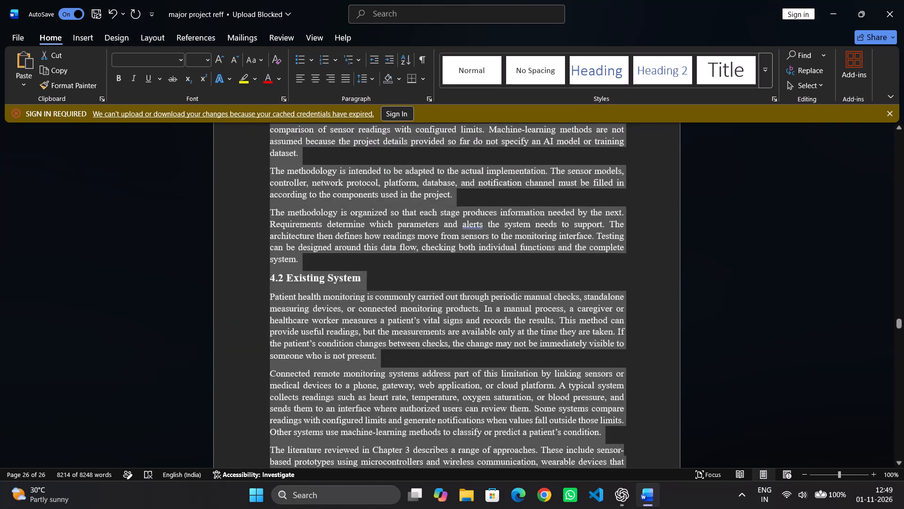
{"action": "scroll", "coordinate": [471, 291], "scroll_direction": "up", "scroll_amount": 20}
{"action": "scroll", "coordinate": [471, 291], "scroll_direction": "up", "scroll_amount": 20}
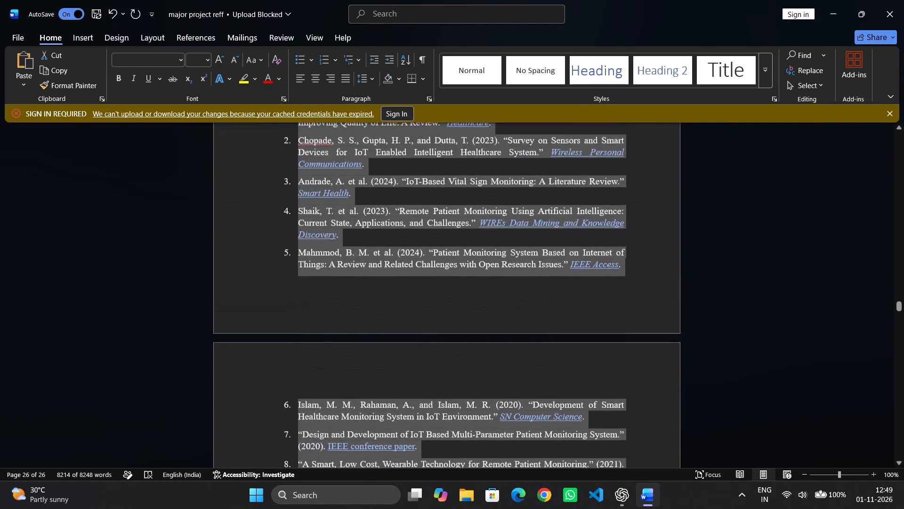
{"action": "scroll", "coordinate": [471, 291], "scroll_direction": "up", "scroll_amount": 20}
{"action": "scroll", "coordinate": [471, 291], "scroll_direction": "up", "scroll_amount": 20}
{"action": "scroll", "coordinate": [471, 291], "scroll_direction": "up", "scroll_amount": 4}
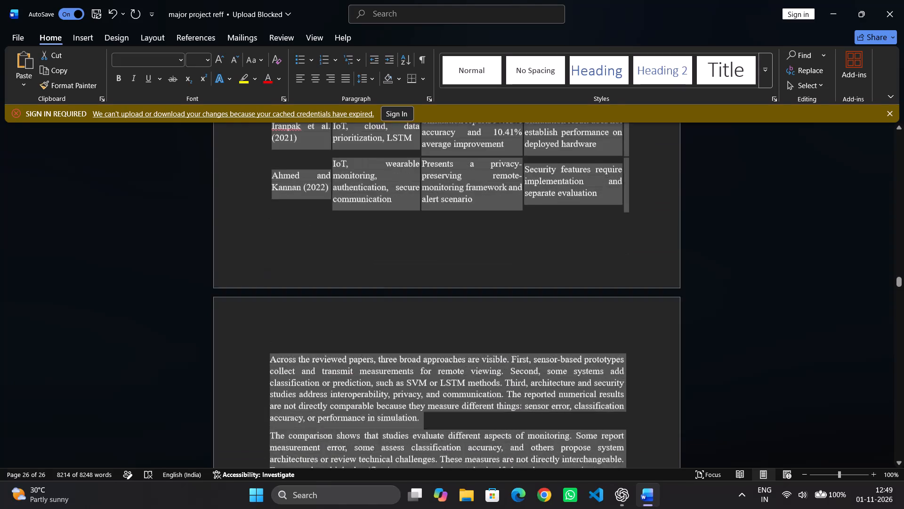
{"action": "scroll", "coordinate": [440, 336], "scroll_direction": "up", "scroll_amount": 20}
{"action": "scroll", "coordinate": [440, 336], "scroll_direction": "up", "scroll_amount": 20}
{"action": "scroll", "coordinate": [440, 336], "scroll_direction": "up", "scroll_amount": 4}
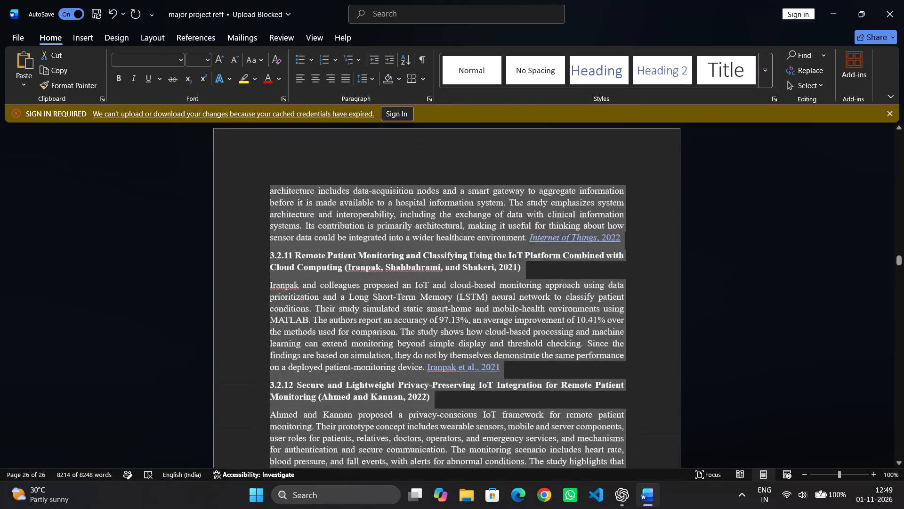
{"action": "scroll", "coordinate": [440, 336], "scroll_direction": "up", "scroll_amount": 20}
{"action": "scroll", "coordinate": [440, 336], "scroll_direction": "up", "scroll_amount": 20}
{"action": "scroll", "coordinate": [440, 336], "scroll_direction": "up", "scroll_amount": 4}
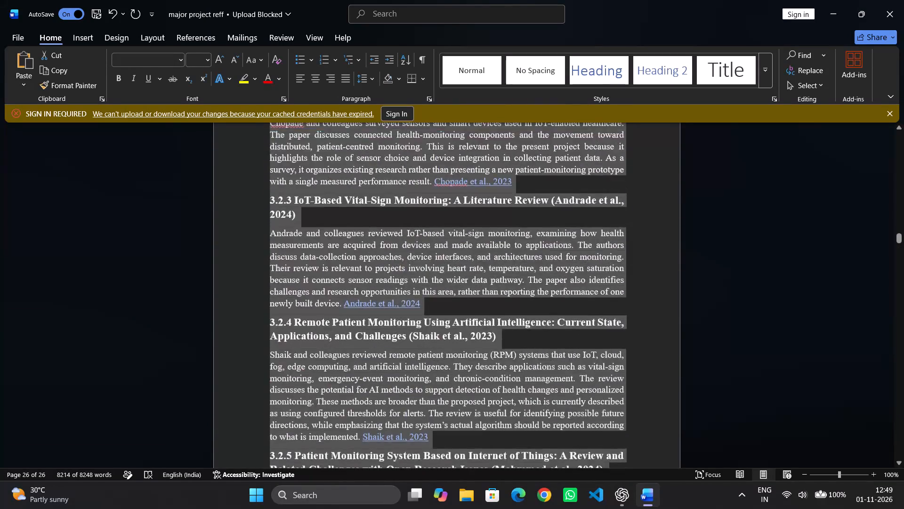
{"action": "scroll", "coordinate": [440, 336], "scroll_direction": "up", "scroll_amount": 20}
{"action": "scroll", "coordinate": [440, 336], "scroll_direction": "up", "scroll_amount": 20}
{"action": "scroll", "coordinate": [440, 336], "scroll_direction": "up", "scroll_amount": 4}
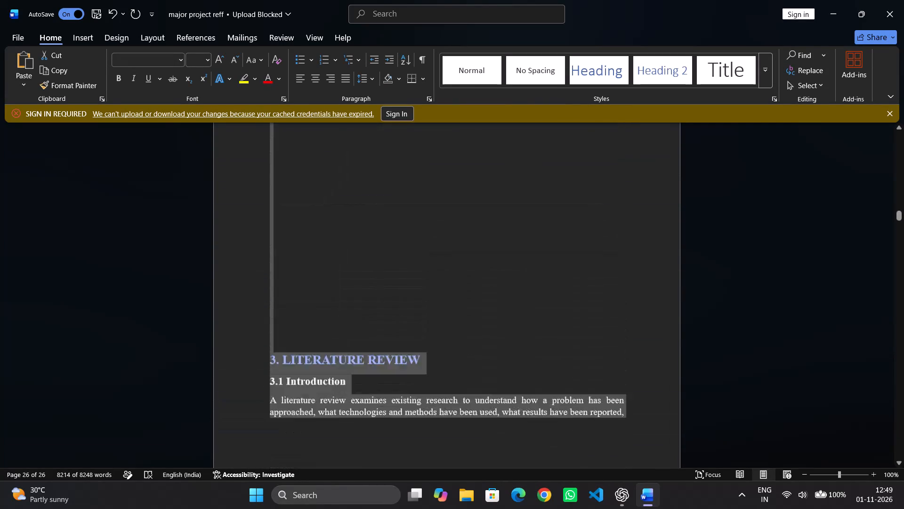
{"action": "scroll", "coordinate": [440, 336], "scroll_direction": "up", "scroll_amount": 20}
{"action": "scroll", "coordinate": [440, 336], "scroll_direction": "up", "scroll_amount": 20}
{"action": "scroll", "coordinate": [440, 336], "scroll_direction": "up", "scroll_amount": 4}
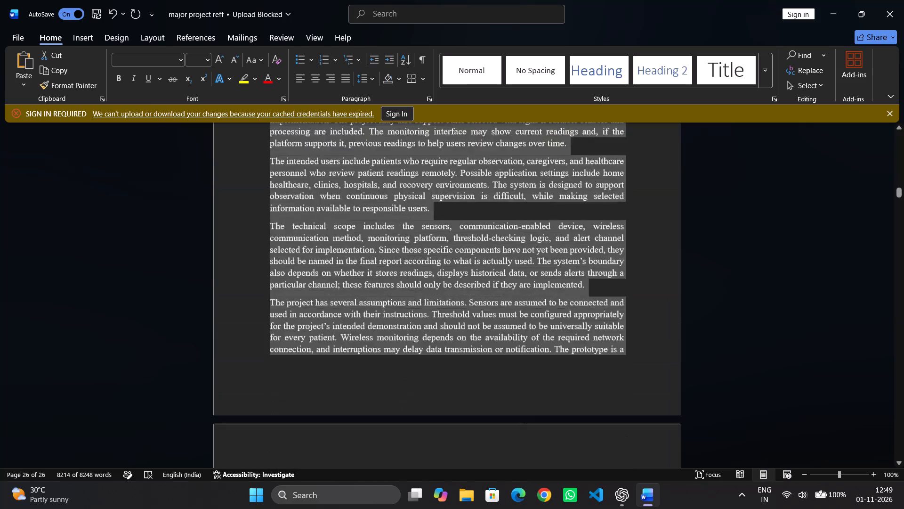
{"action": "scroll", "coordinate": [439, 308], "scroll_direction": "up", "scroll_amount": 20}
{"action": "scroll", "coordinate": [439, 308], "scroll_direction": "up", "scroll_amount": 20}
{"action": "scroll", "coordinate": [439, 308], "scroll_direction": "up", "scroll_amount": 3}
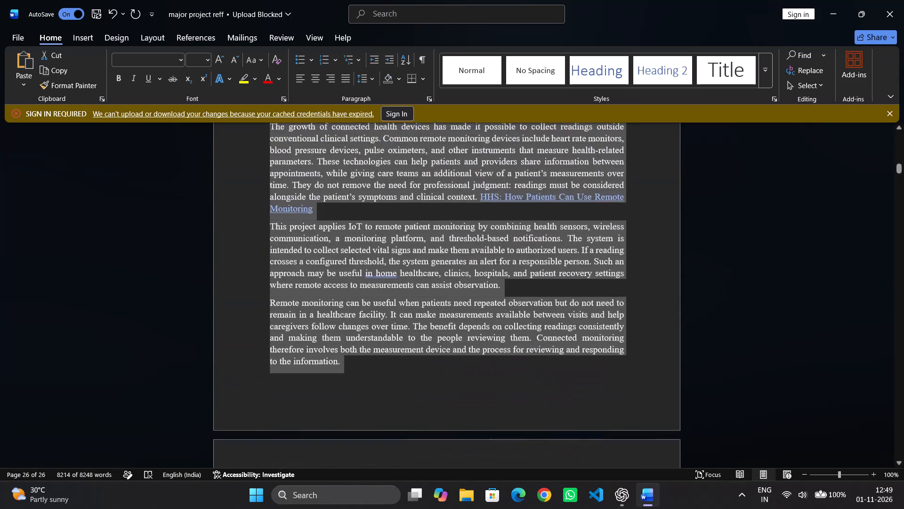
{"action": "scroll", "coordinate": [439, 308], "scroll_direction": "up", "scroll_amount": 20}
{"action": "scroll", "coordinate": [439, 308], "scroll_direction": "up", "scroll_amount": 15}
{"action": "scroll", "coordinate": [436, 351], "scroll_direction": "down", "scroll_amount": 2}
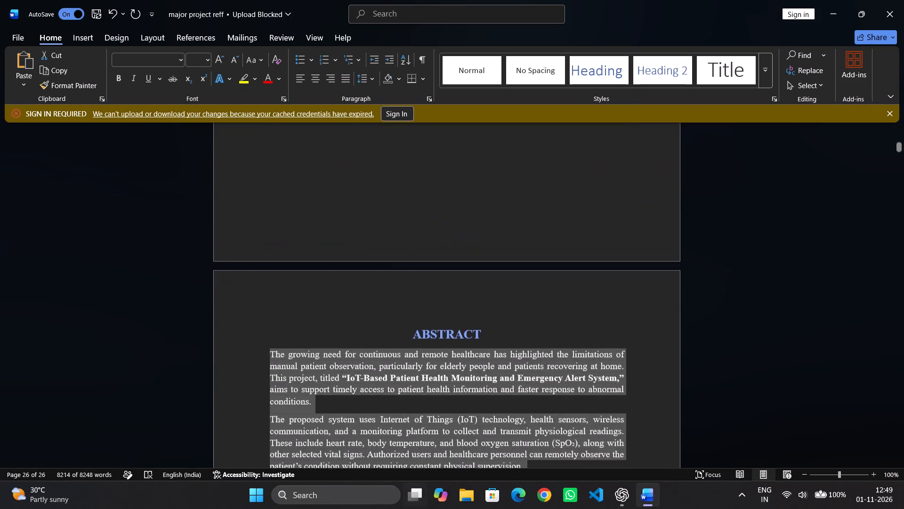
{"action": "scroll", "coordinate": [417, 508], "scroll_direction": "down", "scroll_amount": 4}
{"action": "left_click", "coordinate": [630, 264]}
Center the INTRODUCTION heading above section 2.1 Background of the Study.
{"action": "scroll", "coordinate": [632, 251], "scroll_direction": "down", "scroll_amount": 8}
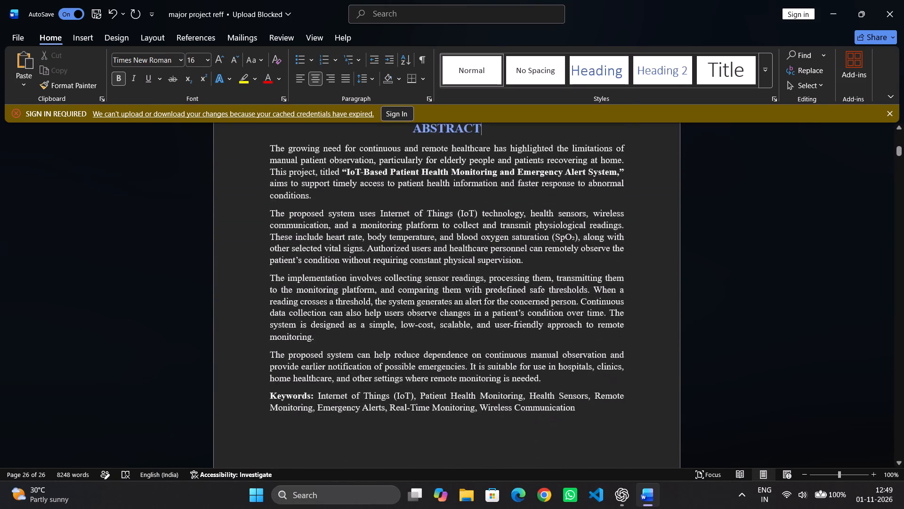
{"action": "scroll", "coordinate": [528, 187], "scroll_direction": "down", "scroll_amount": 4}
{"action": "scroll", "coordinate": [471, 248], "scroll_direction": "down", "scroll_amount": 12}
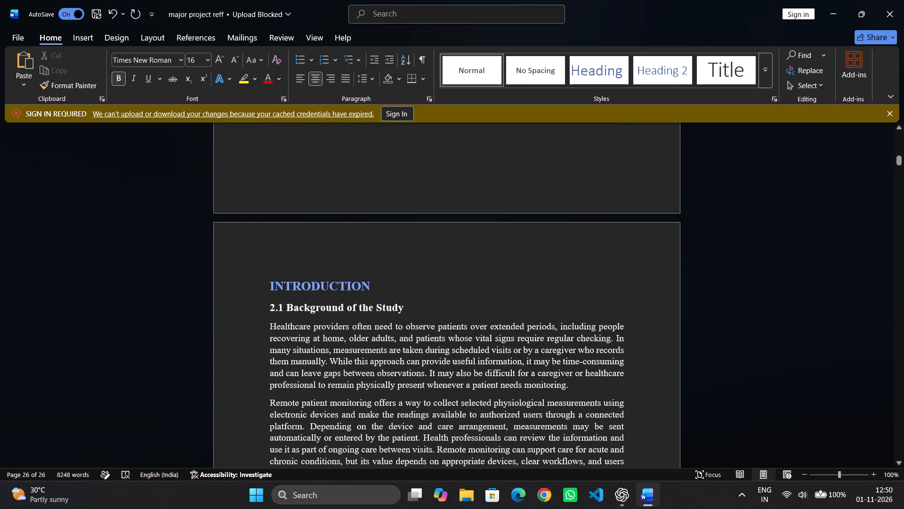
{"action": "left_click_drag", "start_coordinate": [378, 289], "coordinate": [255, 277]}
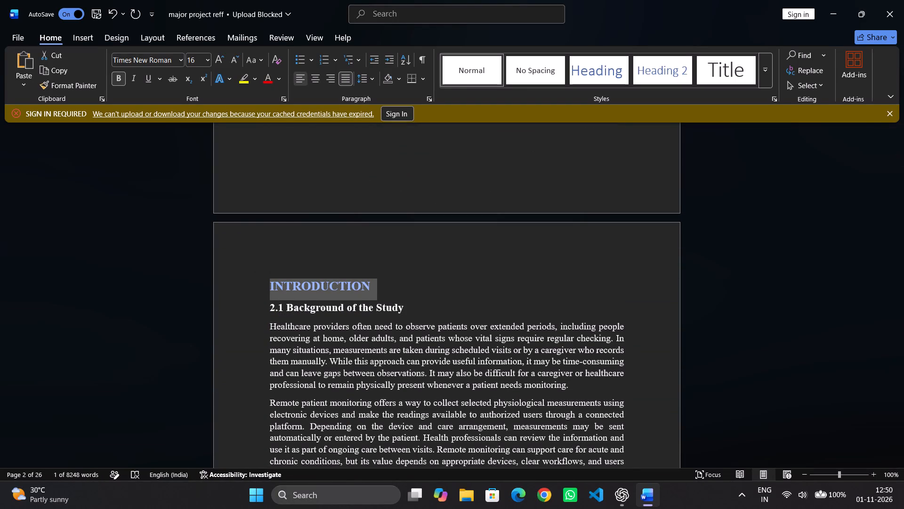
{"action": "left_click", "coordinate": [306, 80]}
{"action": "left_click", "coordinate": [313, 80]}
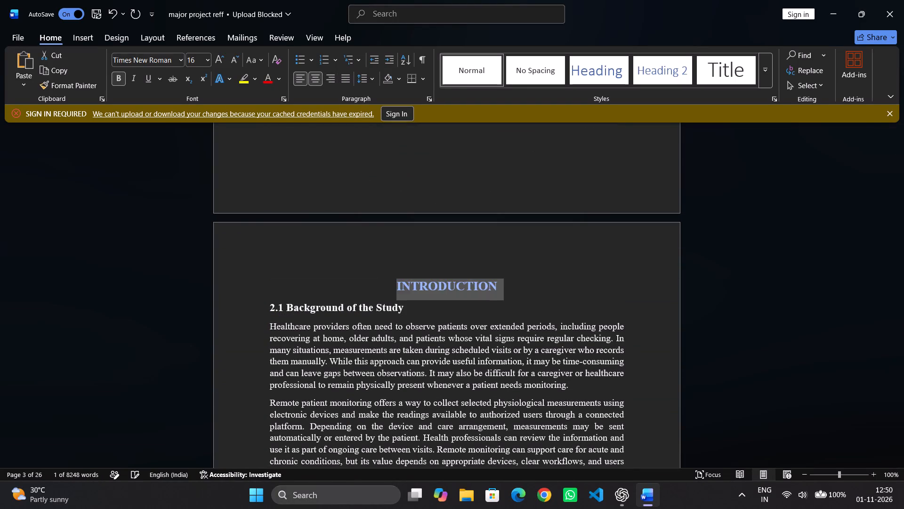
Insert three blank lines before the 3. LITERATURE REVIEW heading to move it to the top of a new page.
{"action": "scroll", "coordinate": [338, 128], "scroll_direction": "down", "scroll_amount": 4}
{"action": "scroll", "coordinate": [356, 219], "scroll_direction": "down", "scroll_amount": 20}
{"action": "scroll", "coordinate": [356, 219], "scroll_direction": "down", "scroll_amount": 6}
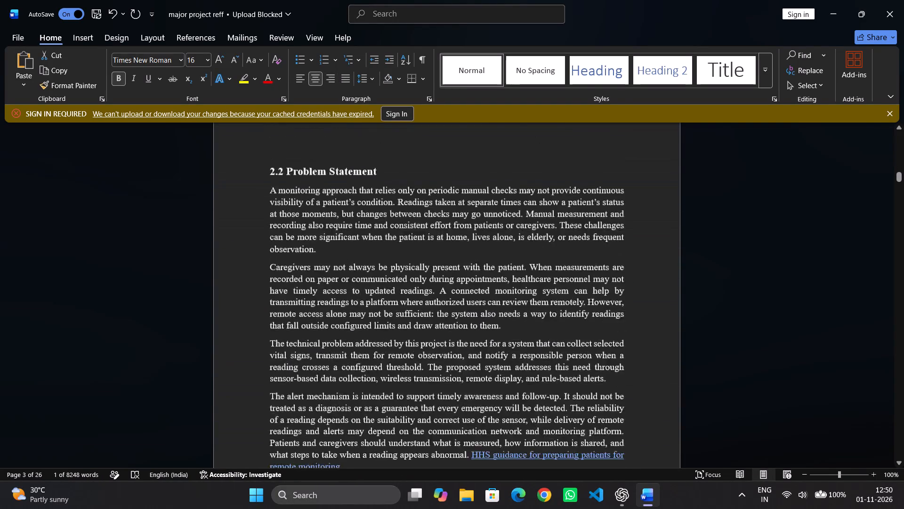
{"action": "scroll", "coordinate": [381, 351], "scroll_direction": "down", "scroll_amount": 20}
{"action": "scroll", "coordinate": [381, 351], "scroll_direction": "down", "scroll_amount": 20}
{"action": "scroll", "coordinate": [381, 351], "scroll_direction": "down", "scroll_amount": 2}
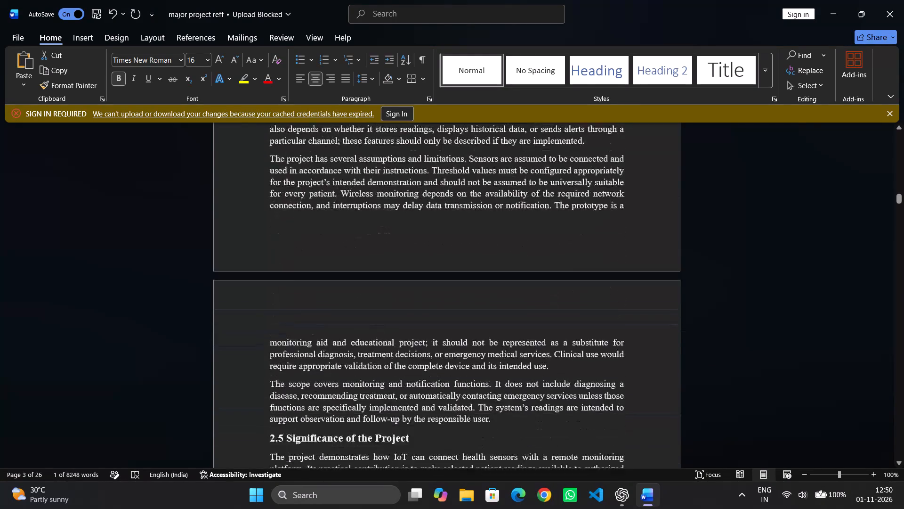
{"action": "scroll", "coordinate": [385, 347], "scroll_direction": "down", "scroll_amount": 20}
{"action": "scroll", "coordinate": [385, 347], "scroll_direction": "down", "scroll_amount": 20}
{"action": "scroll", "coordinate": [385, 347], "scroll_direction": "down", "scroll_amount": 1}
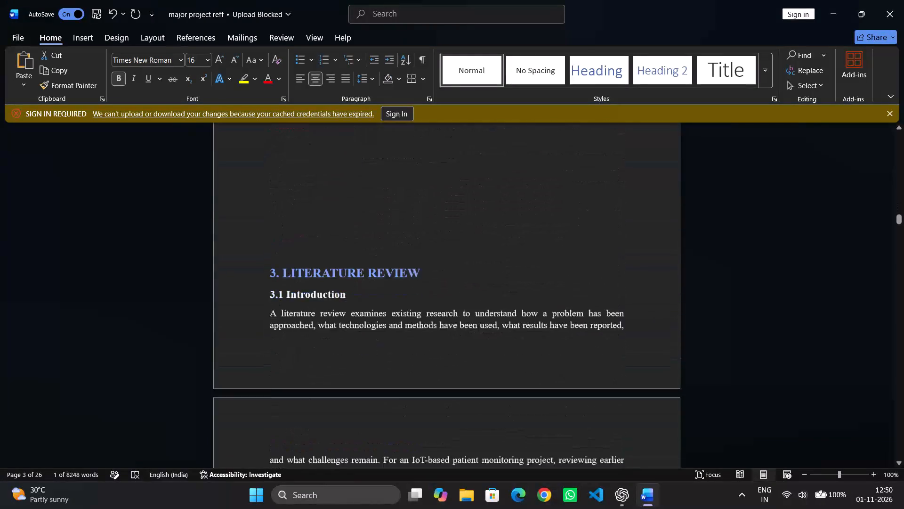
{"action": "scroll", "coordinate": [406, 357], "scroll_direction": "down", "scroll_amount": 4}
{"action": "scroll", "coordinate": [406, 359], "scroll_direction": "up", "scroll_amount": 6}
{"action": "left_click", "coordinate": [270, 311]}
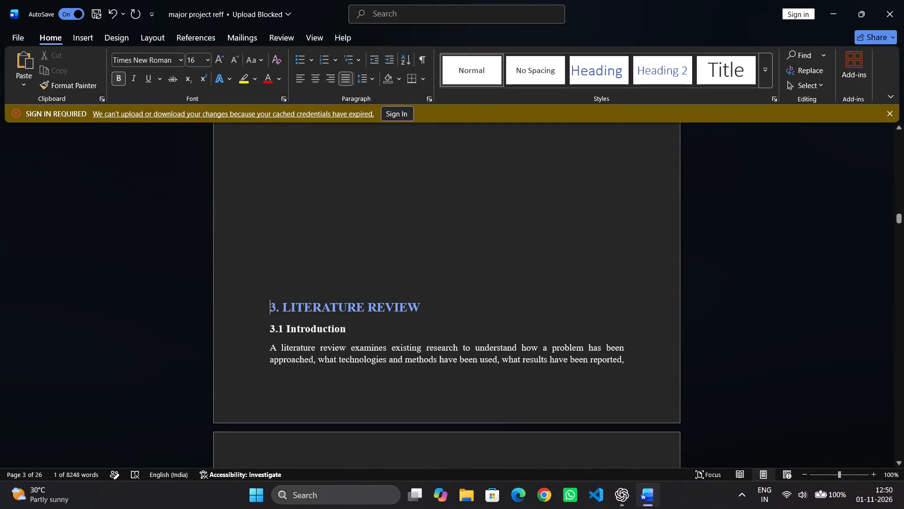
{"action": "key", "text": "Return"}
{"action": "key", "text": "Return"}
{"action": "key", "text": "Return"}
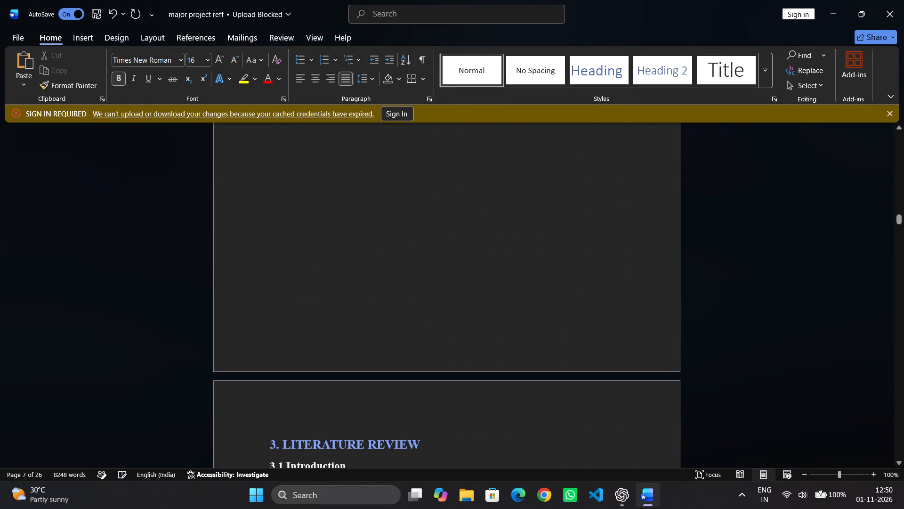
Center the 3. LITERATURE REVIEW heading.
{"action": "scroll", "coordinate": [436, 403], "scroll_direction": "down", "scroll_amount": 5}
{"action": "left_click_drag", "start_coordinate": [427, 293], "coordinate": [222, 300]}
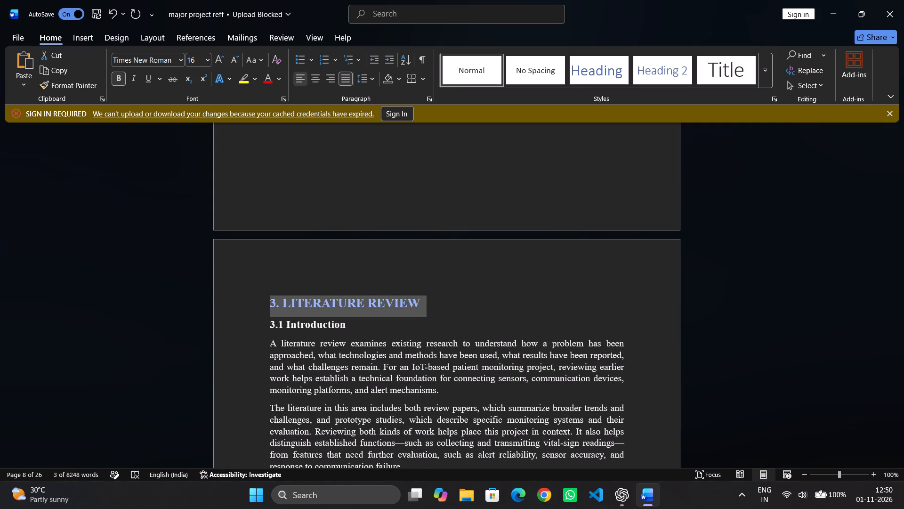
{"action": "left_click", "coordinate": [313, 80]}
Review the Literature Review chapter from 3.1 Introduction down to the table in 3.3 Comparative Analysis.
{"action": "scroll", "coordinate": [453, 219], "scroll_direction": "down", "scroll_amount": 16}
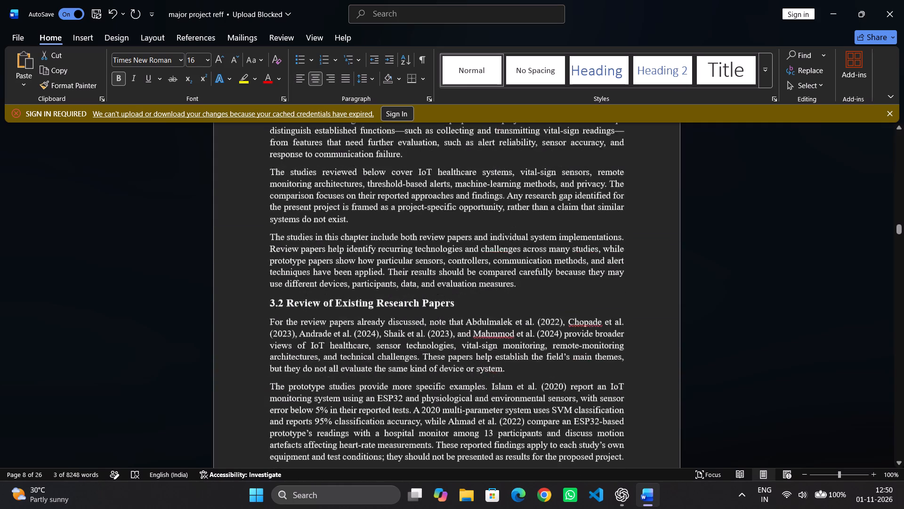
{"action": "scroll", "coordinate": [440, 239], "scroll_direction": "down", "scroll_amount": 9}
{"action": "scroll", "coordinate": [449, 290], "scroll_direction": "down", "scroll_amount": 6}
{"action": "scroll", "coordinate": [443, 291], "scroll_direction": "up", "scroll_amount": 5}
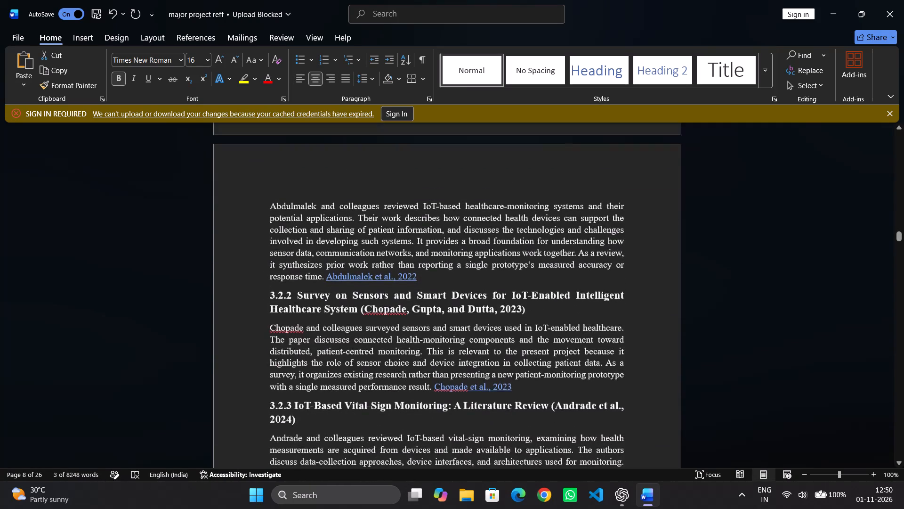
{"action": "scroll", "coordinate": [449, 283], "scroll_direction": "up", "scroll_amount": 8}
{"action": "scroll", "coordinate": [449, 284], "scroll_direction": "down", "scroll_amount": 20}
{"action": "scroll", "coordinate": [449, 284], "scroll_direction": "down", "scroll_amount": 3}
{"action": "scroll", "coordinate": [452, 283], "scroll_direction": "up", "scroll_amount": 1}
{"action": "scroll", "coordinate": [452, 283], "scroll_direction": "down", "scroll_amount": 12}
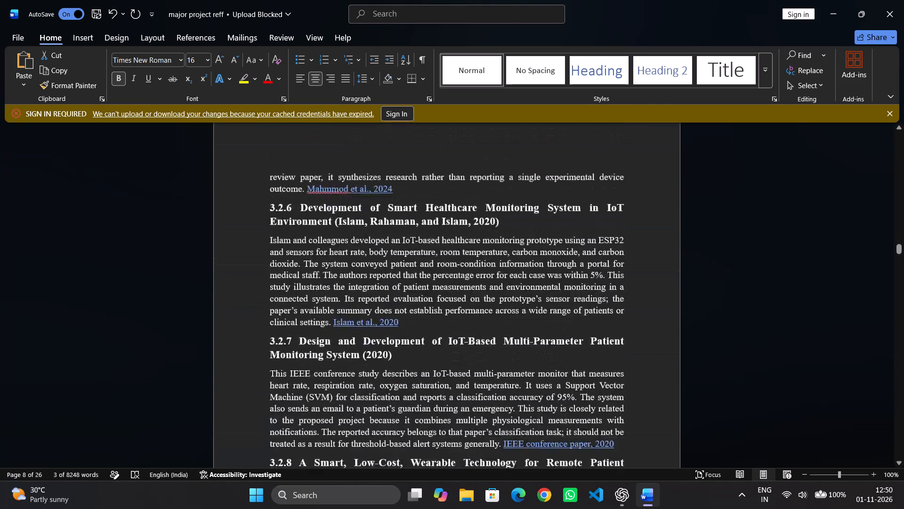
{"action": "scroll", "coordinate": [454, 292], "scroll_direction": "down", "scroll_amount": 20}
{"action": "scroll", "coordinate": [454, 292], "scroll_direction": "down", "scroll_amount": 11}
{"action": "scroll", "coordinate": [454, 294], "scroll_direction": "up", "scroll_amount": 1}
{"action": "scroll", "coordinate": [454, 295], "scroll_direction": "down", "scroll_amount": 10}
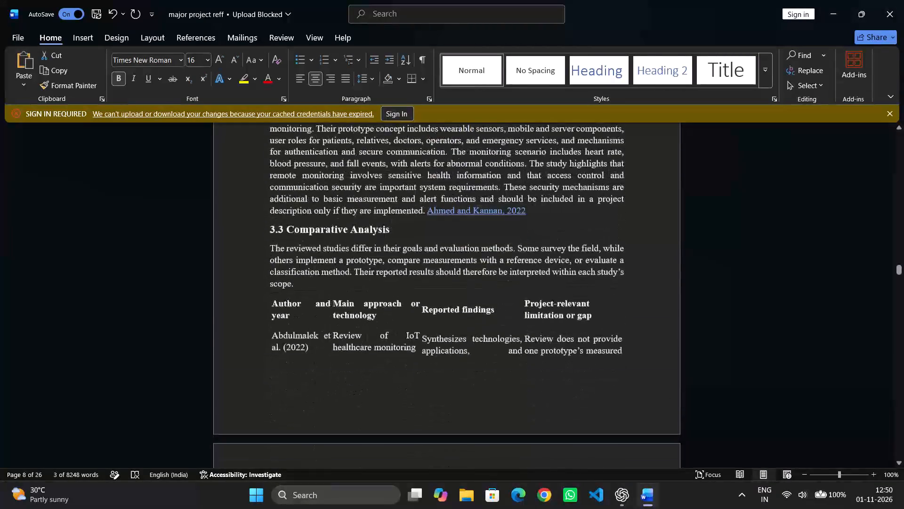
{"action": "scroll", "coordinate": [457, 283], "scroll_direction": "down", "scroll_amount": 19}
{"action": "scroll", "coordinate": [458, 284], "scroll_direction": "up", "scroll_amount": 20}
{"action": "scroll", "coordinate": [458, 284], "scroll_direction": "up", "scroll_amount": 1}
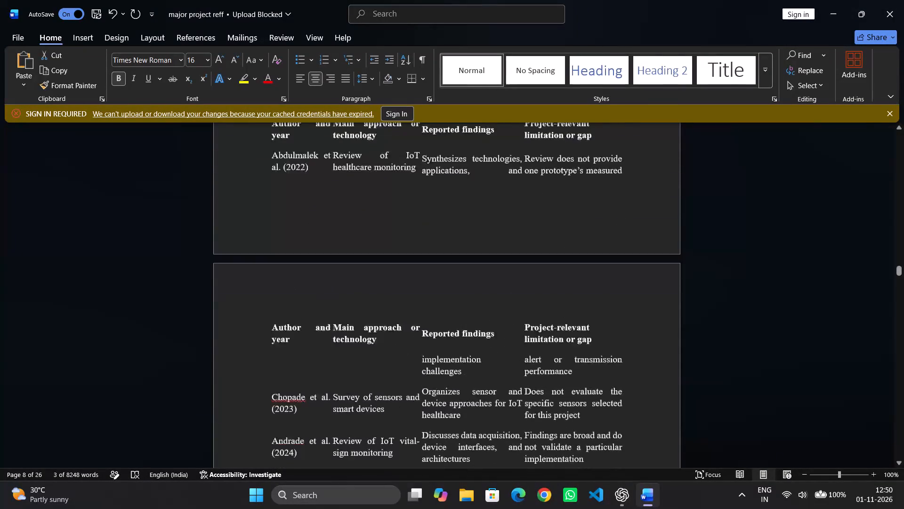
{"action": "scroll", "coordinate": [458, 284], "scroll_direction": "up", "scroll_amount": 3}
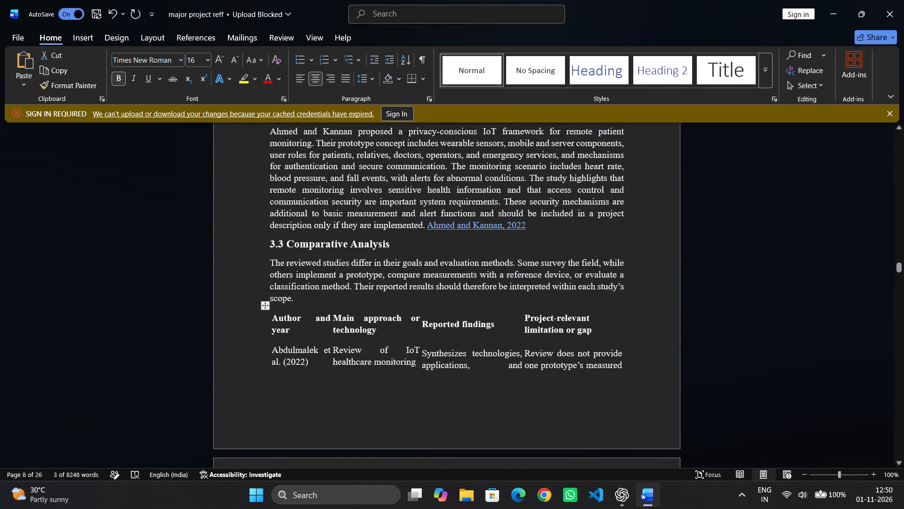
{"action": "left_click", "coordinate": [306, 303]}
Center the 4. RESEARCH METHODOLOGY heading above section 4.1 Introduction.
{"action": "scroll", "coordinate": [365, 321], "scroll_direction": "down", "scroll_amount": 20}
{"action": "scroll", "coordinate": [365, 321], "scroll_direction": "down", "scroll_amount": 6}
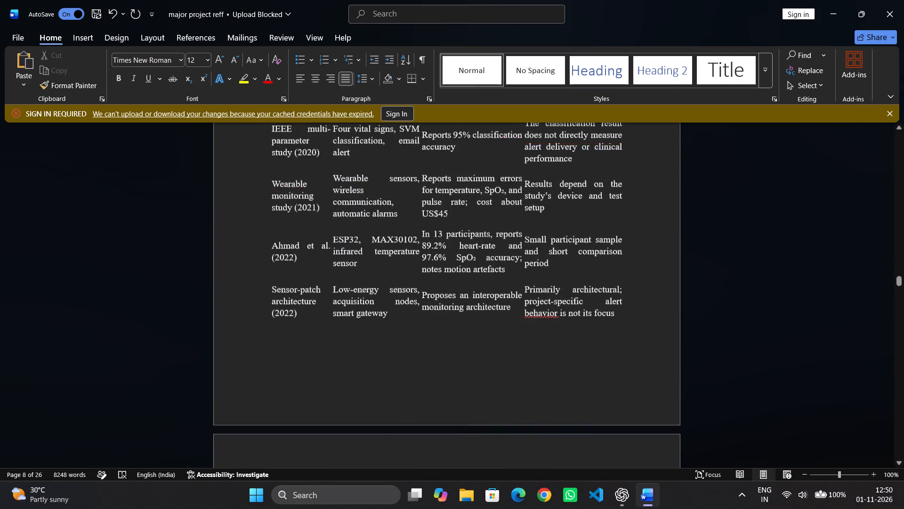
{"action": "scroll", "coordinate": [417, 346], "scroll_direction": "down", "scroll_amount": 18}
{"action": "scroll", "coordinate": [420, 363], "scroll_direction": "down", "scroll_amount": 9}
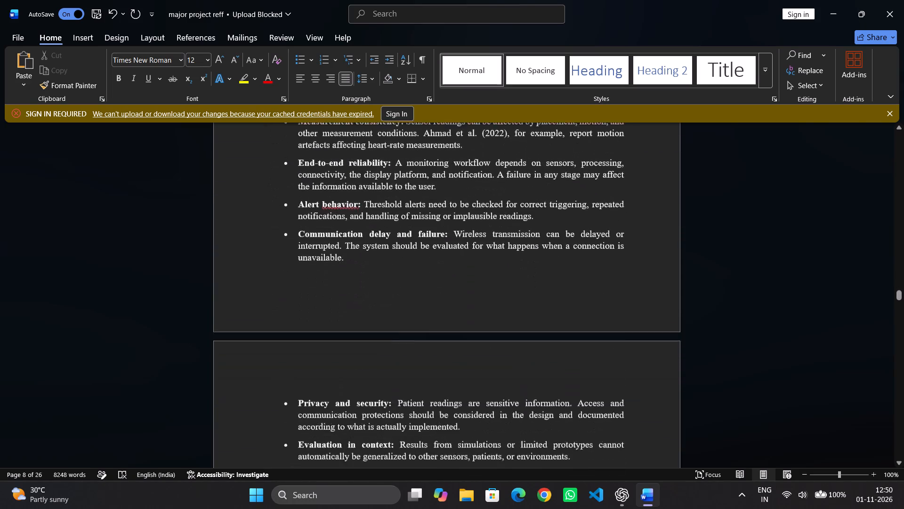
{"action": "scroll", "coordinate": [420, 363], "scroll_direction": "down", "scroll_amount": 1}
{"action": "scroll", "coordinate": [420, 363], "scroll_direction": "up", "scroll_amount": 16}
{"action": "scroll", "coordinate": [424, 363], "scroll_direction": "down", "scroll_amount": 19}
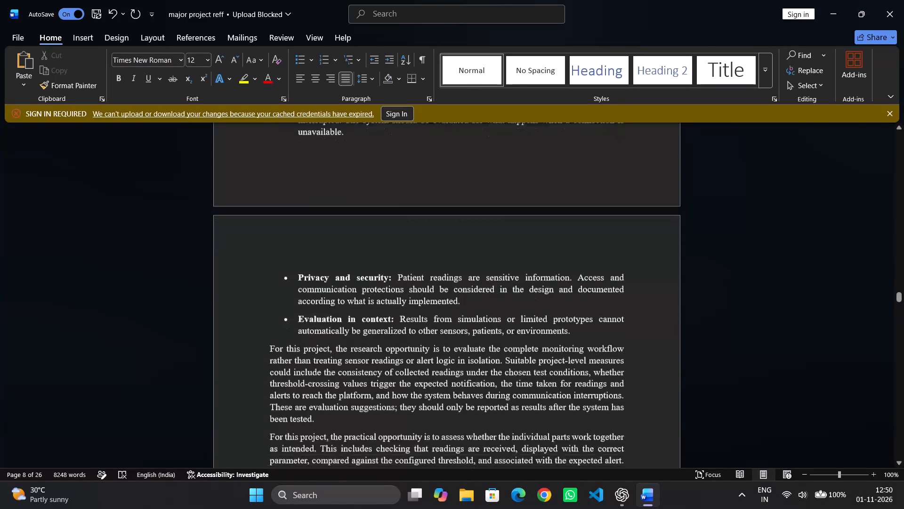
{"action": "scroll", "coordinate": [429, 355], "scroll_direction": "down", "scroll_amount": 20}
{"action": "scroll", "coordinate": [429, 355], "scroll_direction": "down", "scroll_amount": 17}
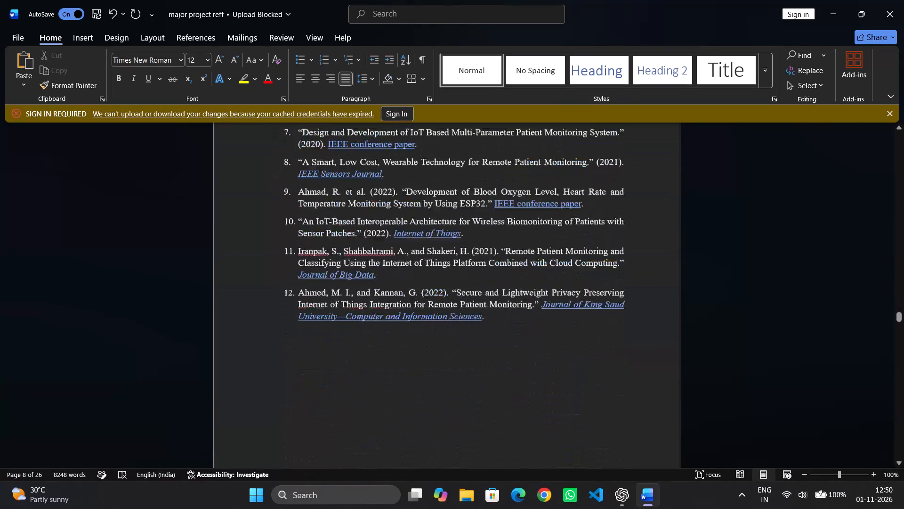
{"action": "scroll", "coordinate": [411, 372], "scroll_direction": "down", "scroll_amount": 9}
{"action": "left_click_drag", "start_coordinate": [445, 286], "coordinate": [323, 282]}
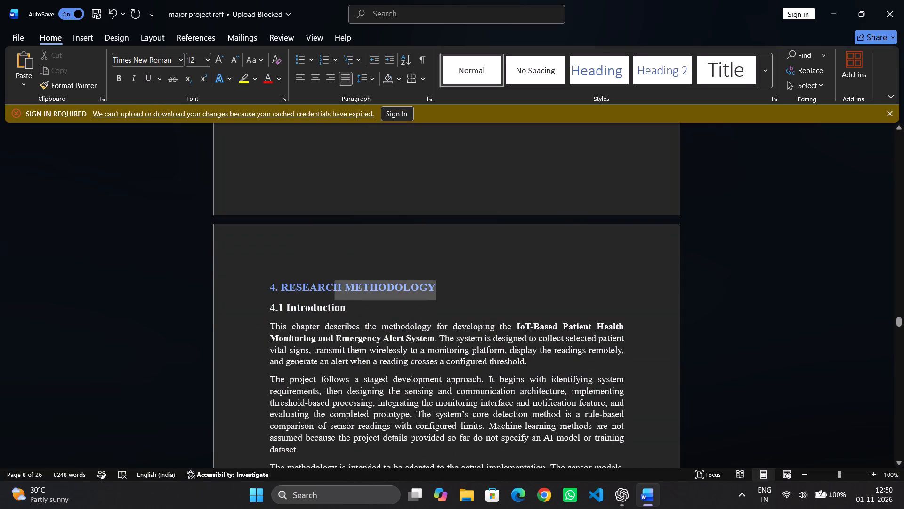
{"action": "left_click_drag", "start_coordinate": [323, 282], "coordinate": [270, 279]}
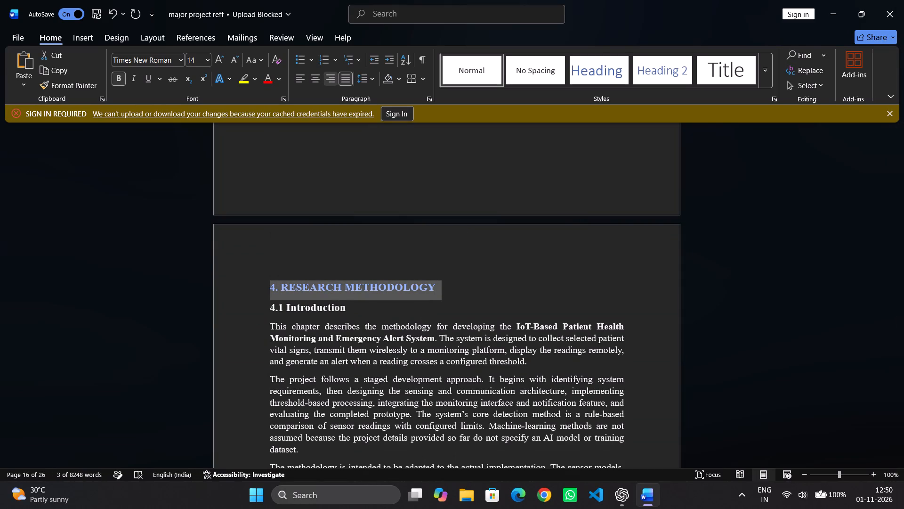
{"action": "left_click", "coordinate": [315, 80]}
Review the Research Methodology chapter from its heading through the workflow flowchart to the end of the report.
{"action": "scroll", "coordinate": [371, 180], "scroll_direction": "down", "scroll_amount": 20}
{"action": "scroll", "coordinate": [371, 180], "scroll_direction": "down", "scroll_amount": 9}
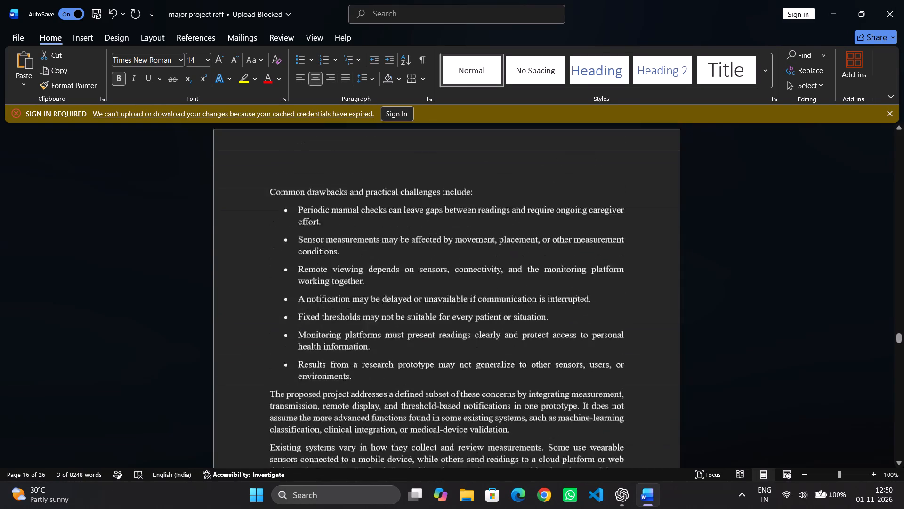
{"action": "scroll", "coordinate": [396, 336], "scroll_direction": "down", "scroll_amount": 20}
{"action": "scroll", "coordinate": [396, 336], "scroll_direction": "down", "scroll_amount": 17}
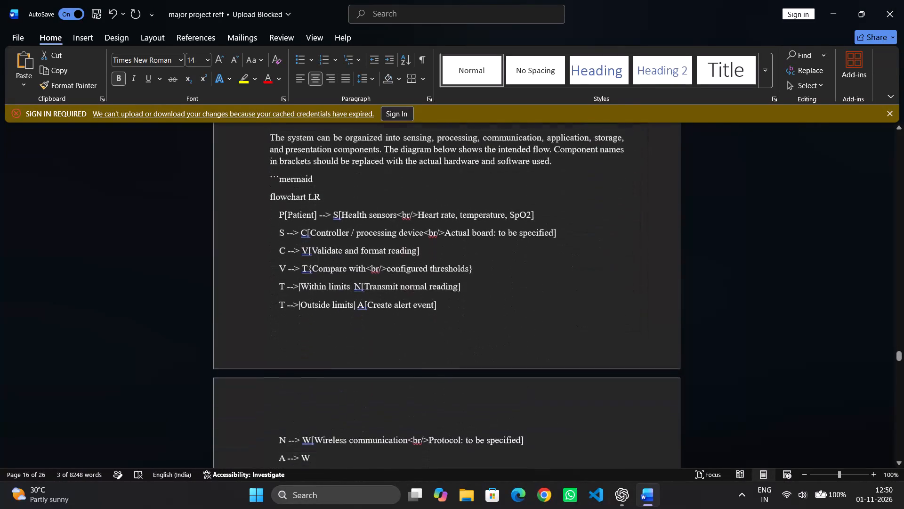
{"action": "scroll", "coordinate": [434, 342], "scroll_direction": "up", "scroll_amount": 1}
{"action": "scroll", "coordinate": [444, 340], "scroll_direction": "down", "scroll_amount": 20}
{"action": "scroll", "coordinate": [444, 340], "scroll_direction": "down", "scroll_amount": 20}
{"action": "scroll", "coordinate": [444, 340], "scroll_direction": "down", "scroll_amount": 2}
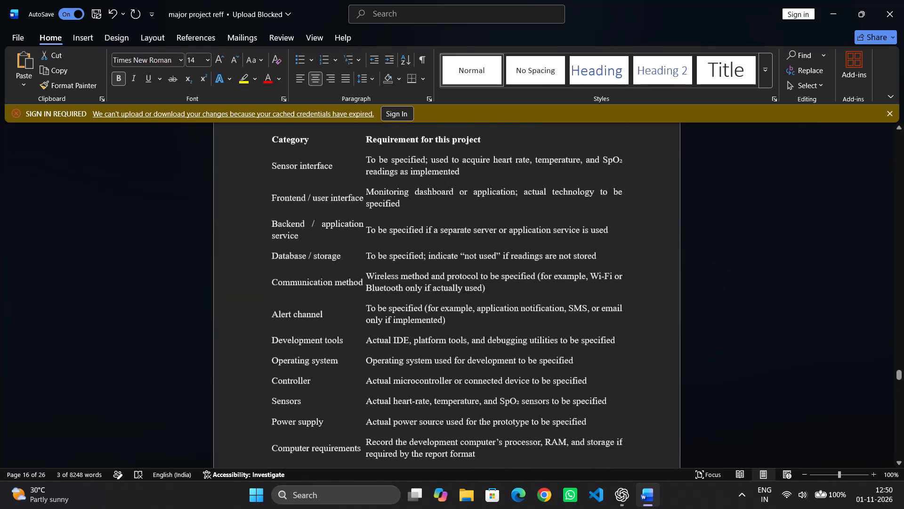
{"action": "scroll", "coordinate": [471, 358], "scroll_direction": "down", "scroll_amount": 20}
{"action": "scroll", "coordinate": [471, 358], "scroll_direction": "down", "scroll_amount": 17}
{"action": "scroll", "coordinate": [517, 429], "scroll_direction": "down", "scroll_amount": 2}
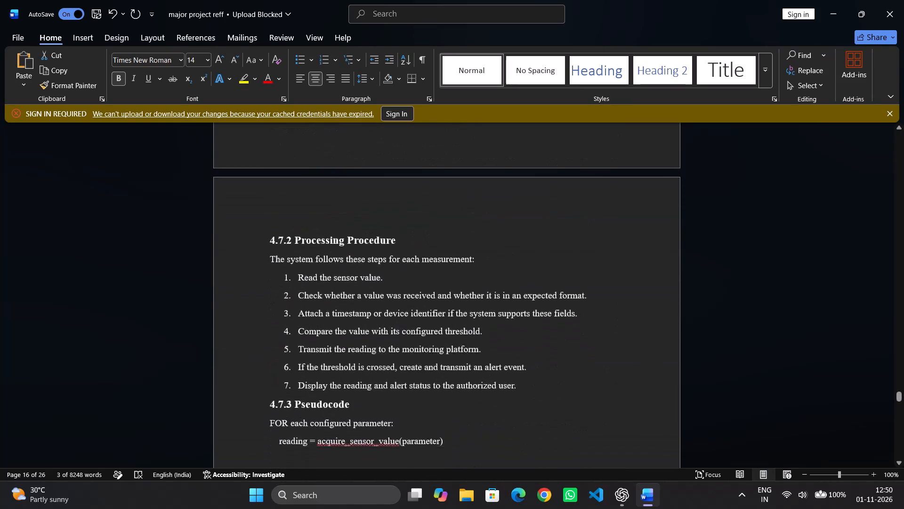
{"action": "scroll", "coordinate": [517, 429], "scroll_direction": "down", "scroll_amount": 20}
{"action": "scroll", "coordinate": [517, 429], "scroll_direction": "down", "scroll_amount": 20}
{"action": "scroll", "coordinate": [517, 429], "scroll_direction": "down", "scroll_amount": 7}
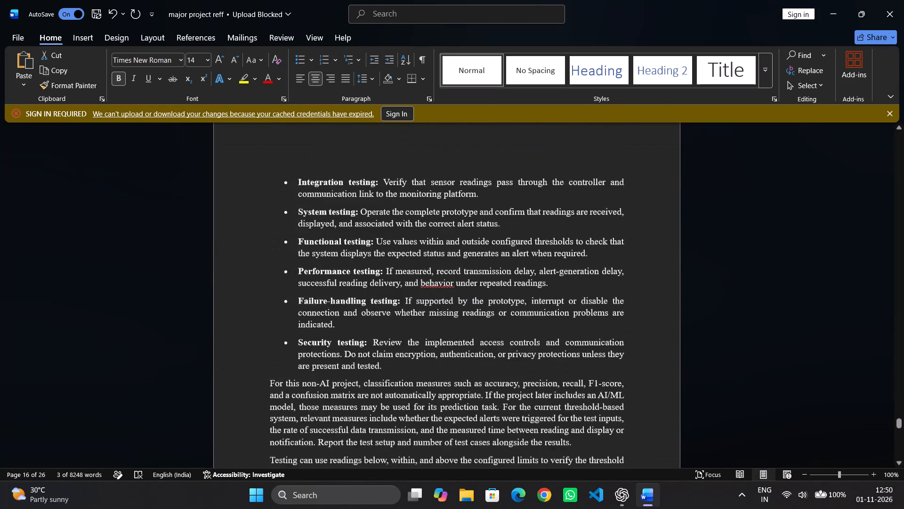
{"action": "scroll", "coordinate": [519, 402], "scroll_direction": "down", "scroll_amount": 20}
{"action": "scroll", "coordinate": [522, 392], "scroll_direction": "down", "scroll_amount": 15}
{"action": "scroll", "coordinate": [517, 402], "scroll_direction": "up", "scroll_amount": 1}
{"action": "scroll", "coordinate": [517, 405], "scroll_direction": "down", "scroll_amount": 6}
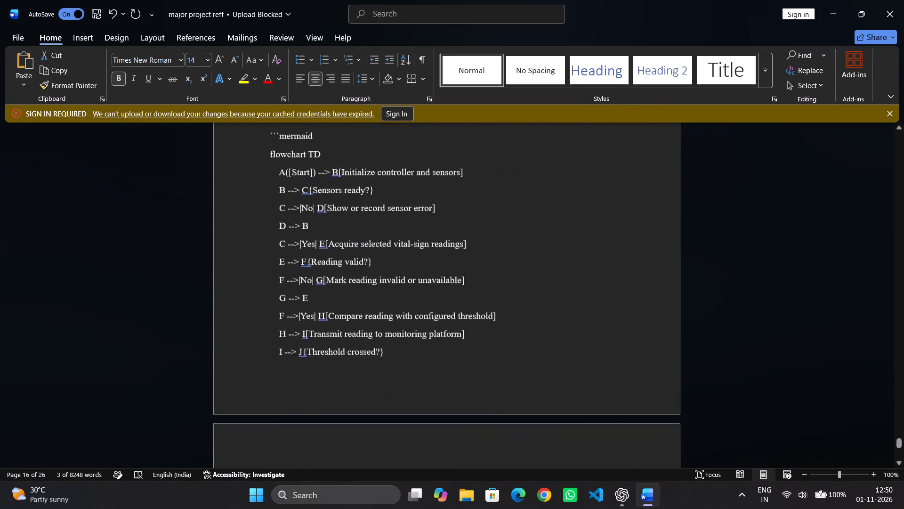
{"action": "scroll", "coordinate": [517, 405], "scroll_direction": "down", "scroll_amount": 20}
{"action": "scroll", "coordinate": [517, 405], "scroll_direction": "down", "scroll_amount": 5}
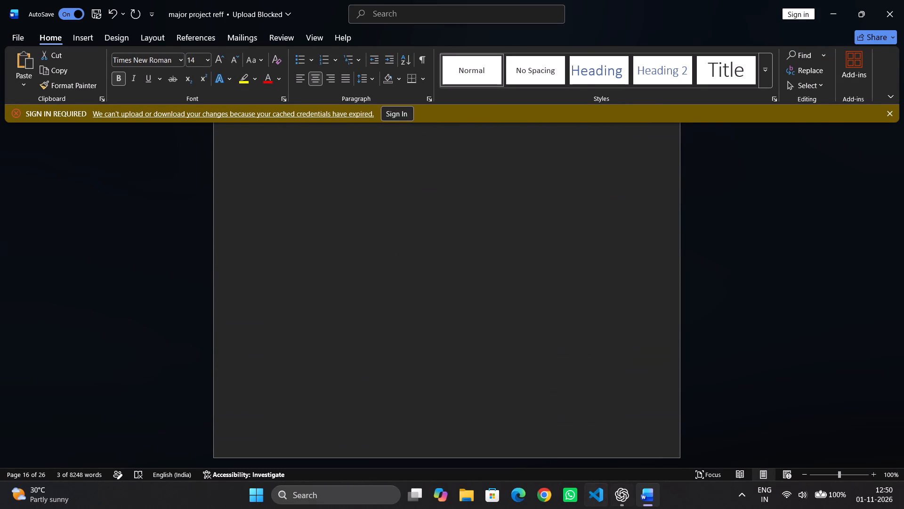
Open the recent Word document "B.Tech CSE A,B and C final year project format for students".
{"action": "left_click", "coordinate": [258, 500]}
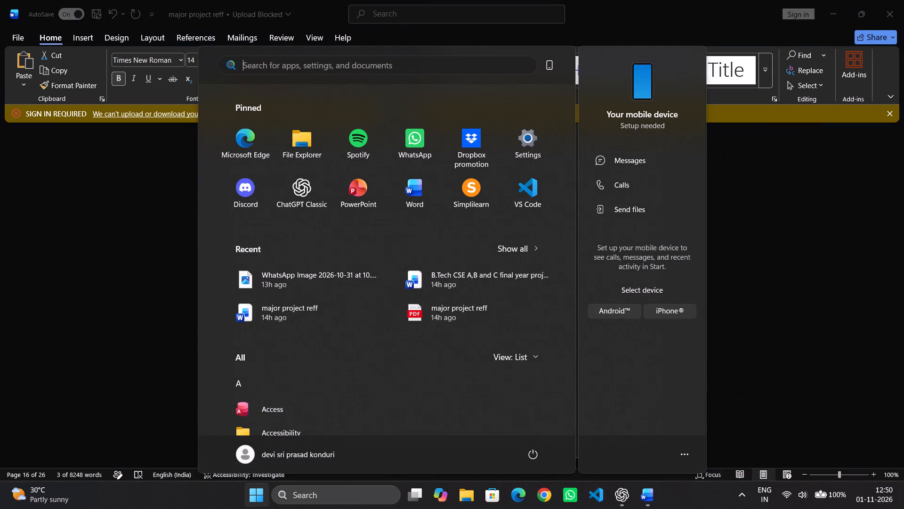
{"action": "left_click", "coordinate": [430, 282]}
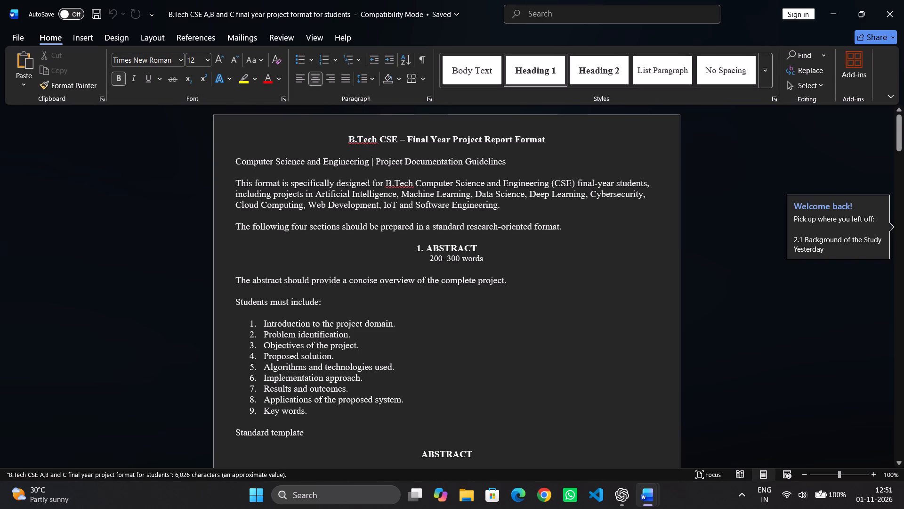
Read through the final year project format guide from the title to section 4.10 Workflow Diagram, examining its required headings and layout.
{"action": "scroll", "coordinate": [468, 257], "scroll_direction": "up", "scroll_amount": 1}
{"action": "scroll", "coordinate": [380, 284], "scroll_direction": "down", "scroll_amount": 10}
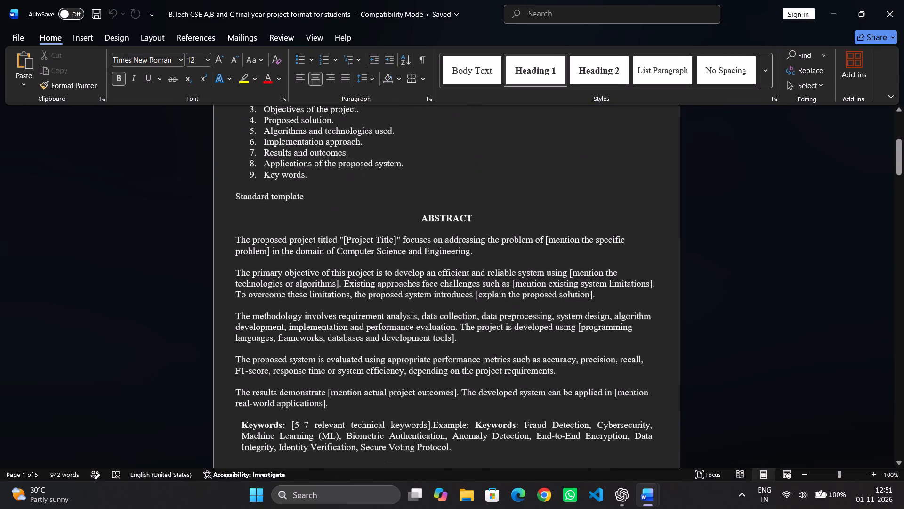
{"action": "scroll", "coordinate": [363, 292], "scroll_direction": "down", "scroll_amount": 12}
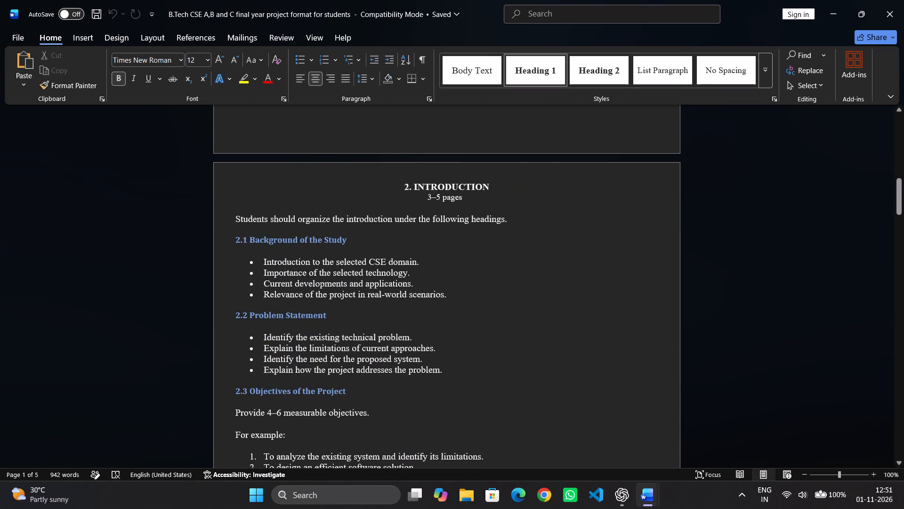
{"action": "scroll", "coordinate": [317, 246], "scroll_direction": "down", "scroll_amount": 7}
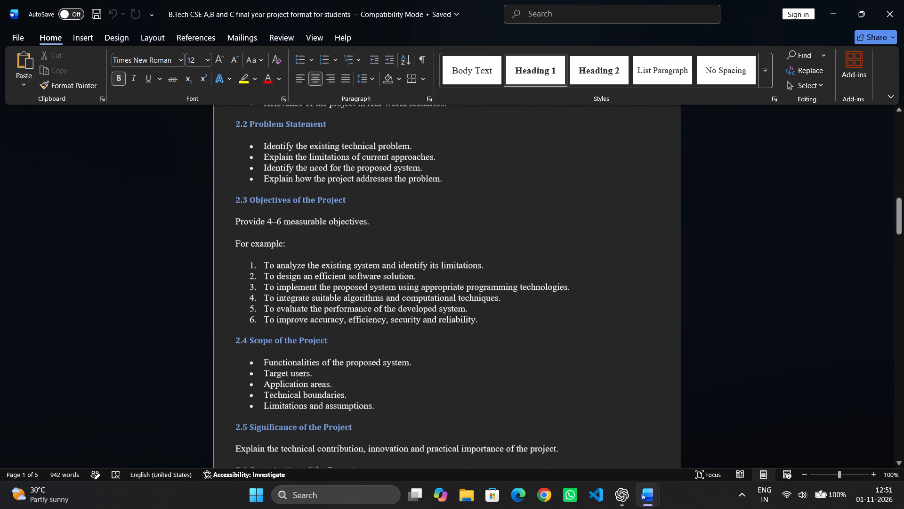
{"action": "scroll", "coordinate": [305, 270], "scroll_direction": "down", "scroll_amount": 10}
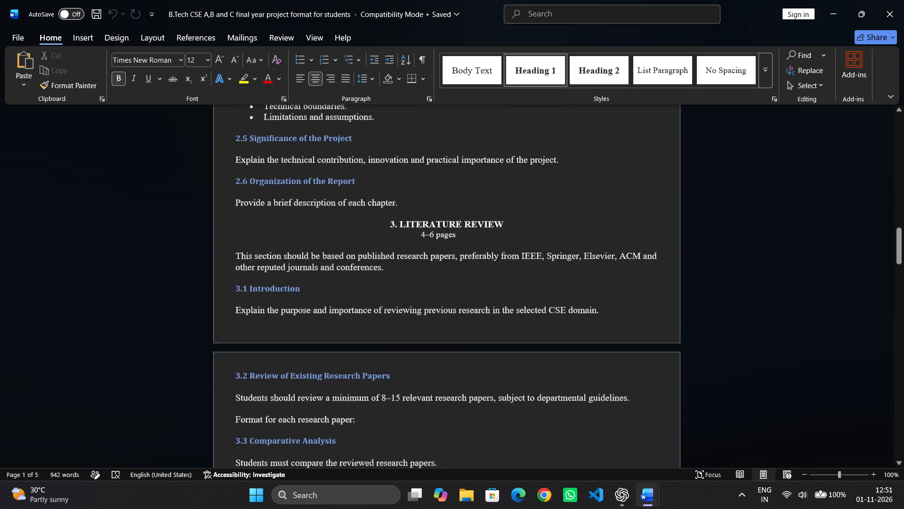
{"action": "scroll", "coordinate": [289, 290], "scroll_direction": "down", "scroll_amount": 7}
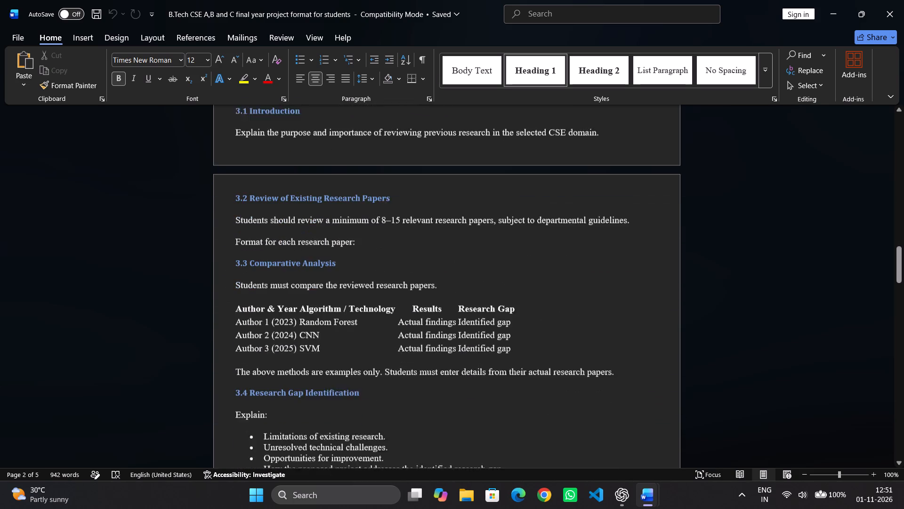
{"action": "scroll", "coordinate": [294, 296], "scroll_direction": "down", "scroll_amount": 8}
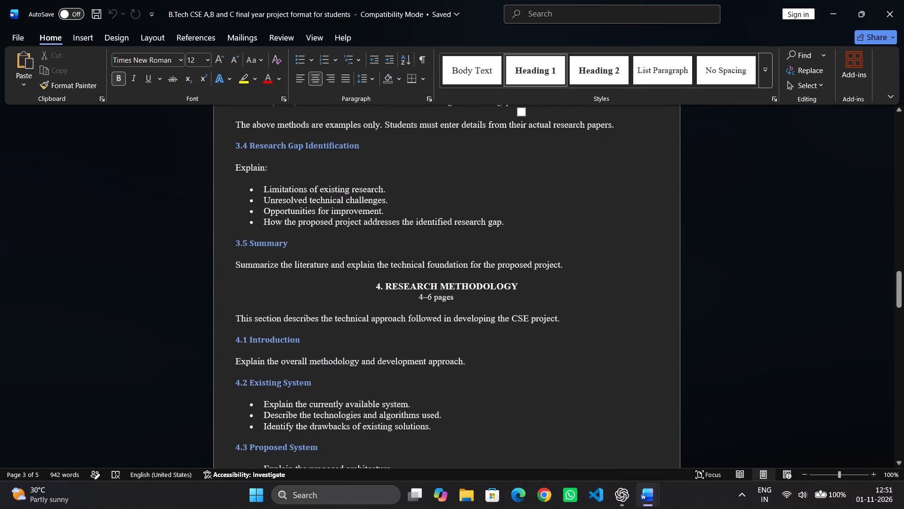
{"action": "scroll", "coordinate": [294, 296], "scroll_direction": "down", "scroll_amount": 11}
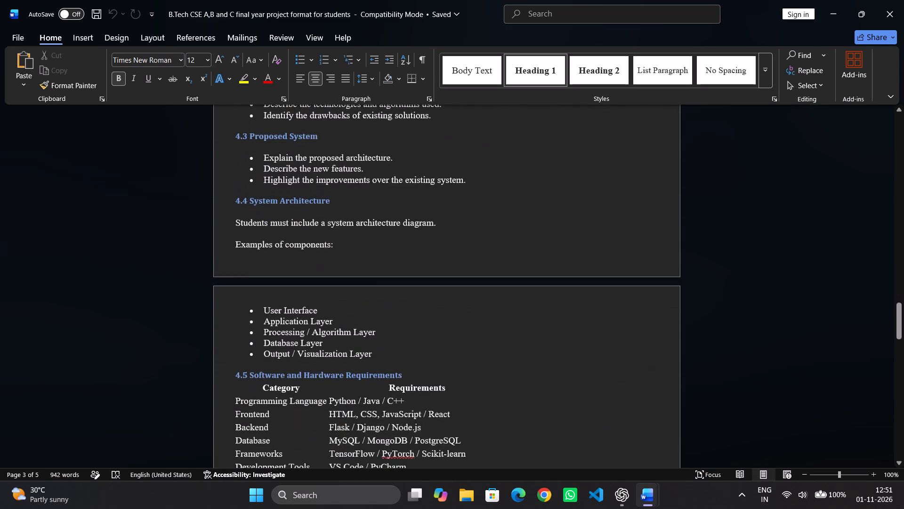
{"action": "scroll", "coordinate": [294, 296], "scroll_direction": "down", "scroll_amount": 15}
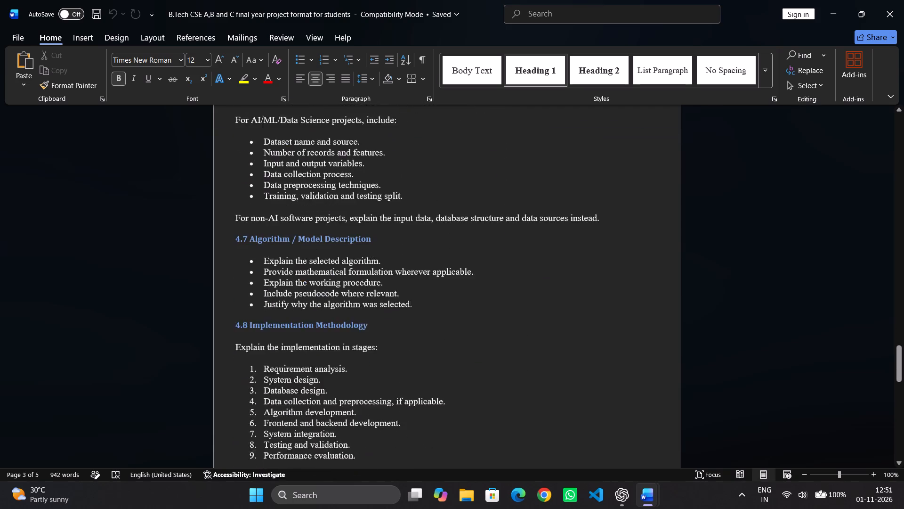
{"action": "scroll", "coordinate": [293, 297], "scroll_direction": "down", "scroll_amount": 10}
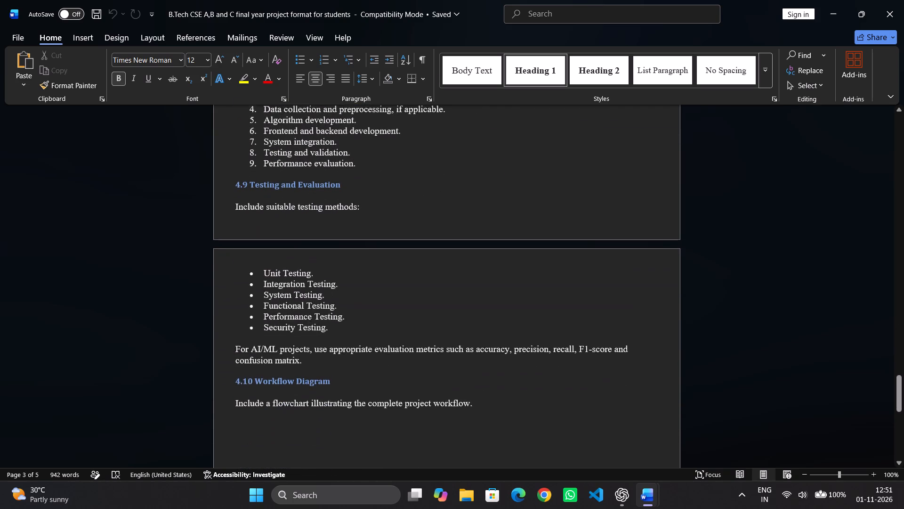
{"action": "scroll", "coordinate": [293, 297], "scroll_direction": "down", "scroll_amount": 6}
Review the project format guide backward from section 4.9 Testing and Evaluation to its title, examining the chapter headings and required content.
{"action": "scroll", "coordinate": [293, 297], "scroll_direction": "up", "scroll_amount": 20}
{"action": "scroll", "coordinate": [293, 297], "scroll_direction": "up", "scroll_amount": 4}
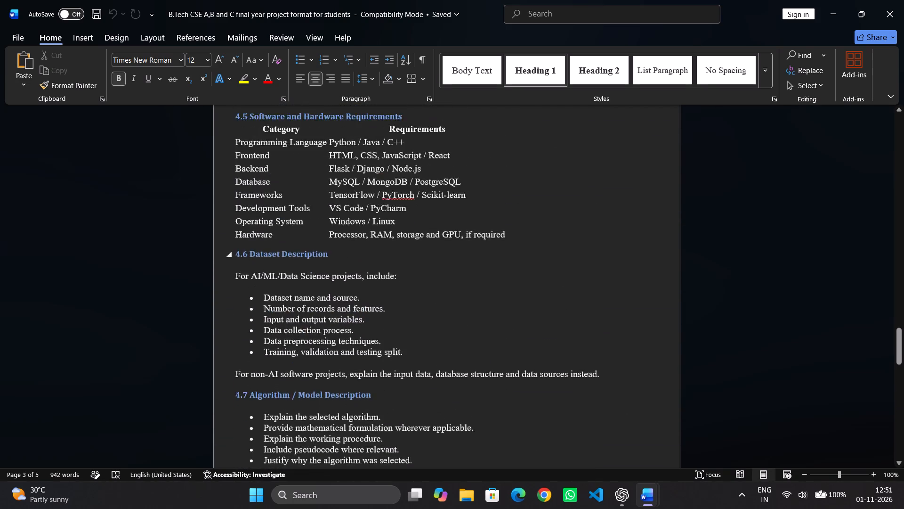
{"action": "scroll", "coordinate": [317, 276], "scroll_direction": "up", "scroll_amount": 16}
{"action": "scroll", "coordinate": [317, 276], "scroll_direction": "up", "scroll_amount": 5}
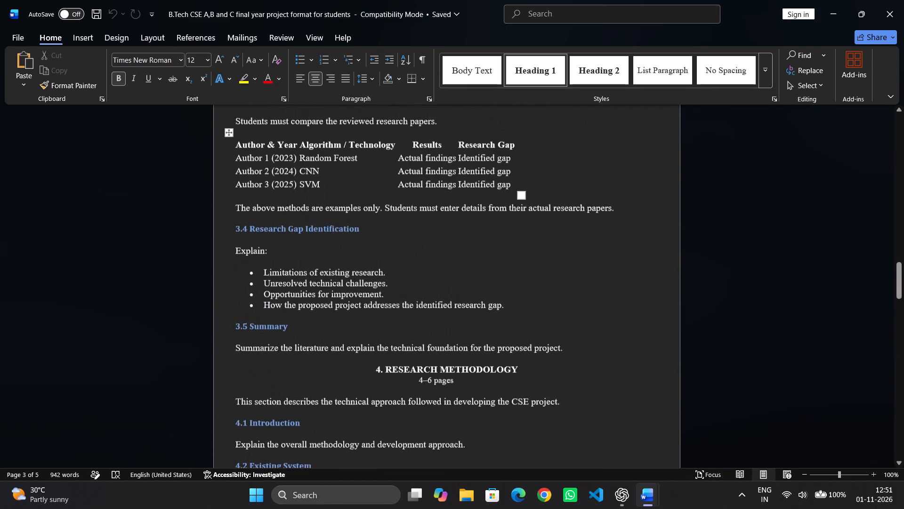
{"action": "scroll", "coordinate": [317, 276], "scroll_direction": "up", "scroll_amount": 12}
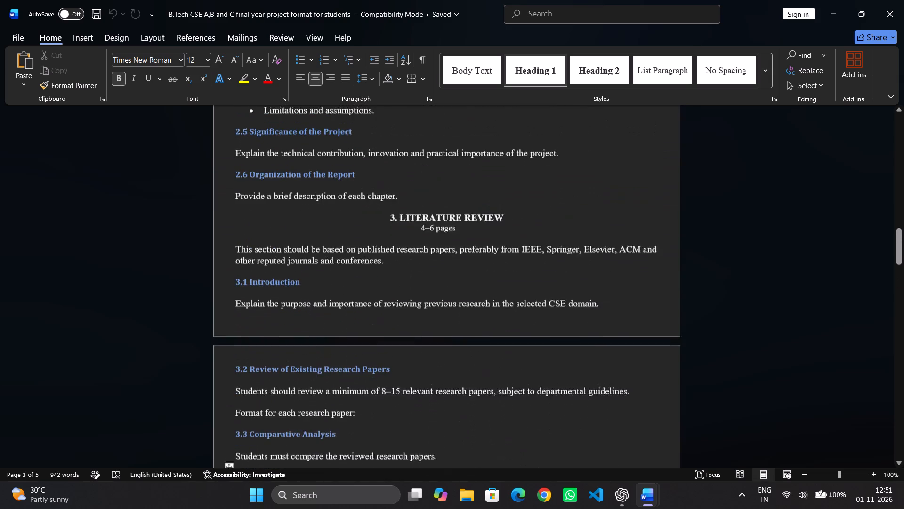
{"action": "scroll", "coordinate": [317, 276], "scroll_direction": "up", "scroll_amount": 12}
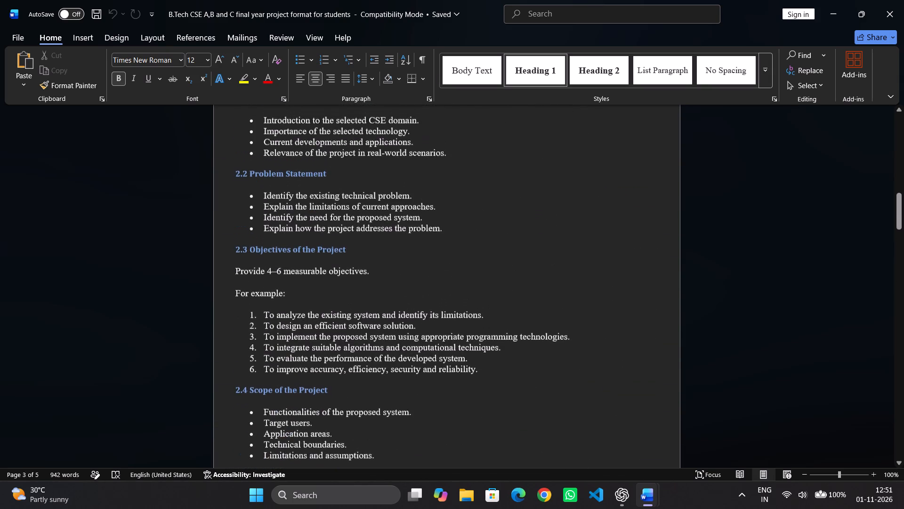
{"action": "scroll", "coordinate": [317, 276], "scroll_direction": "up", "scroll_amount": 12}
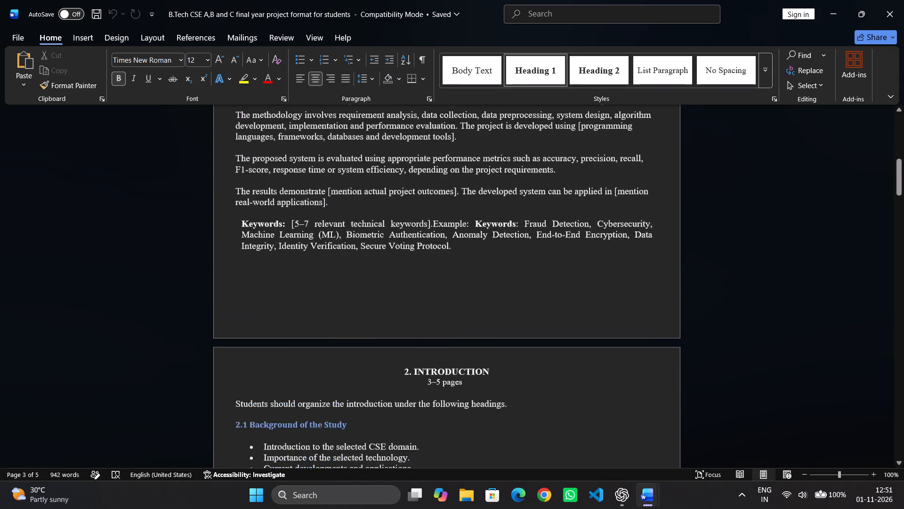
{"action": "scroll", "coordinate": [317, 276], "scroll_direction": "up", "scroll_amount": 16}
{"action": "scroll", "coordinate": [317, 276], "scroll_direction": "up", "scroll_amount": 7}
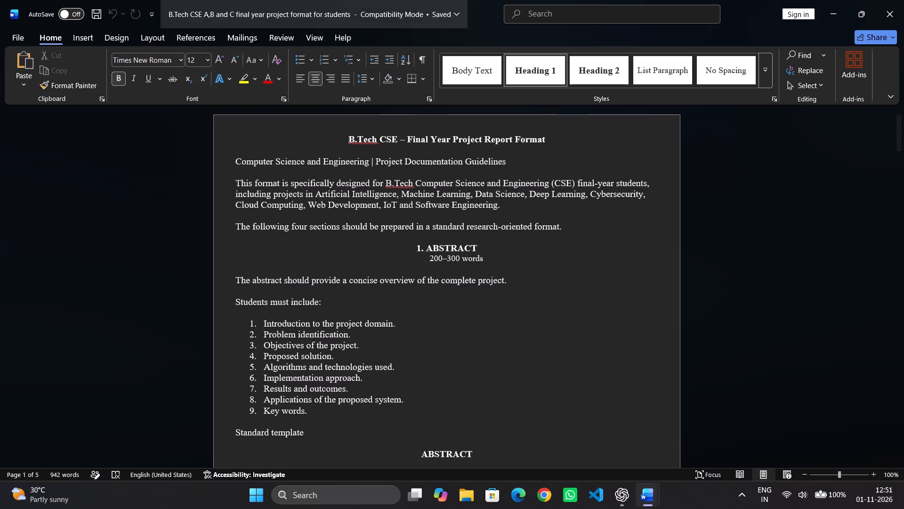
Arrange the format guide and the "major project reff" report side by side, with the guide in the first half.
{"action": "left_click_drag", "start_coordinate": [487, 0], "coordinate": [0, 267]}
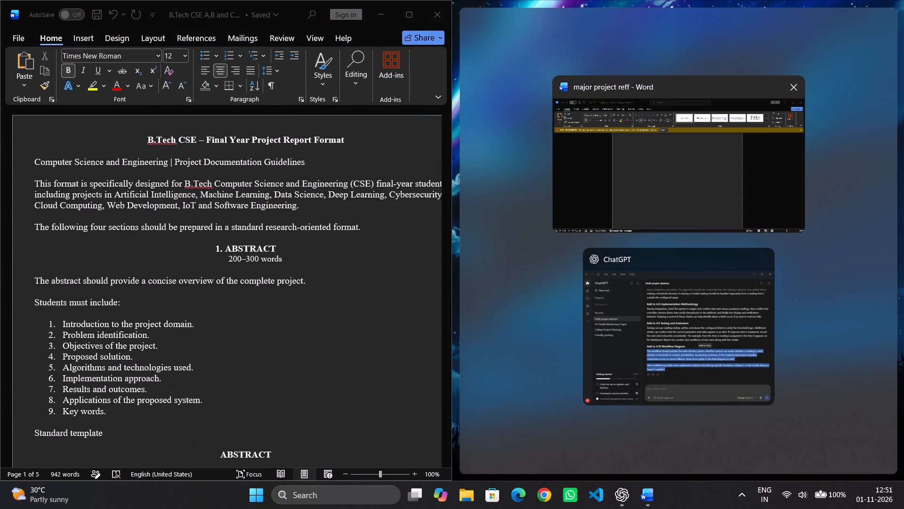
{"action": "left_click", "coordinate": [700, 154]}
Compare the report's title page and Abstract from its beginning with the guide's opening, 1. ABSTRACT requirements and standard template.
{"action": "scroll", "coordinate": [693, 229], "scroll_direction": "up", "scroll_amount": 14}
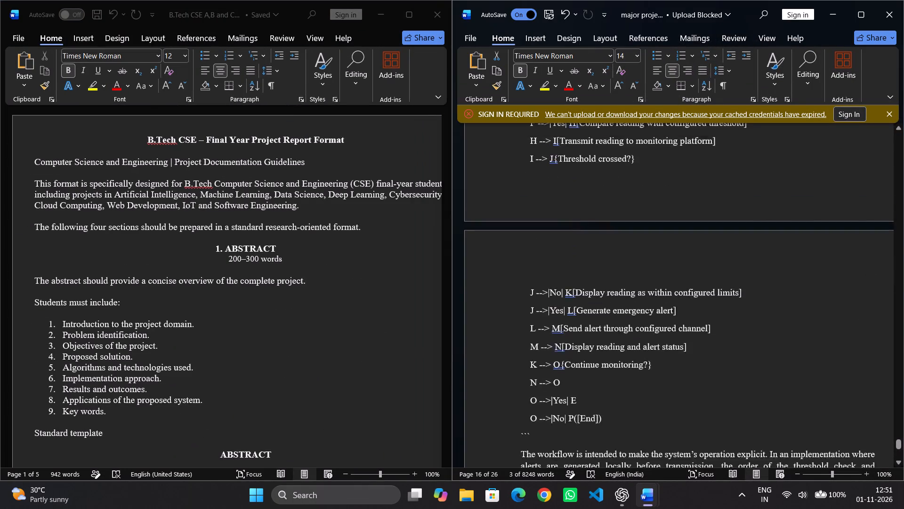
{"action": "scroll", "coordinate": [743, 314], "scroll_direction": "up", "scroll_amount": 3}
{"action": "left_click_drag", "start_coordinate": [898, 445], "coordinate": [897, 438]}
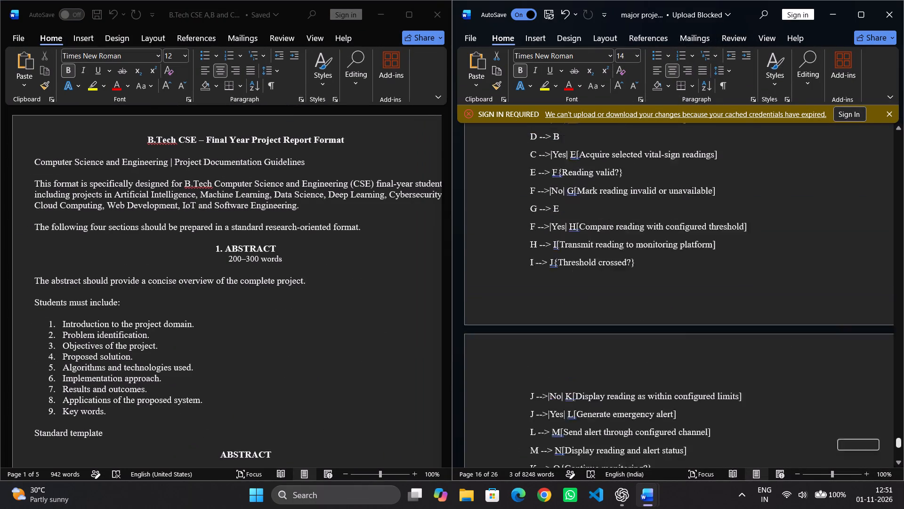
{"action": "left_click_drag", "start_coordinate": [897, 438], "coordinate": [877, 79]}
{"action": "scroll", "coordinate": [366, 298], "scroll_direction": "down", "scroll_amount": 7}
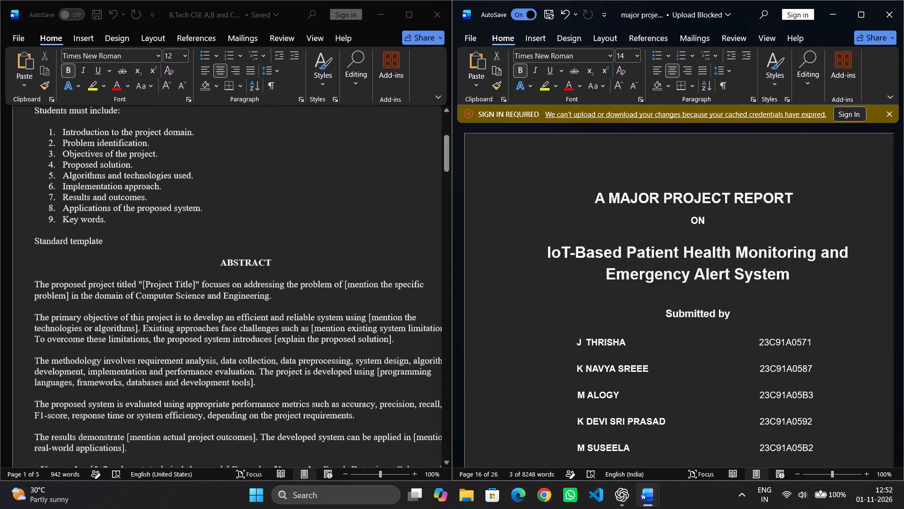
{"action": "scroll", "coordinate": [330, 299], "scroll_direction": "up", "scroll_amount": 9}
{"action": "scroll", "coordinate": [356, 288], "scroll_direction": "down", "scroll_amount": 1}
{"action": "scroll", "coordinate": [356, 291], "scroll_direction": "up", "scroll_amount": 1}
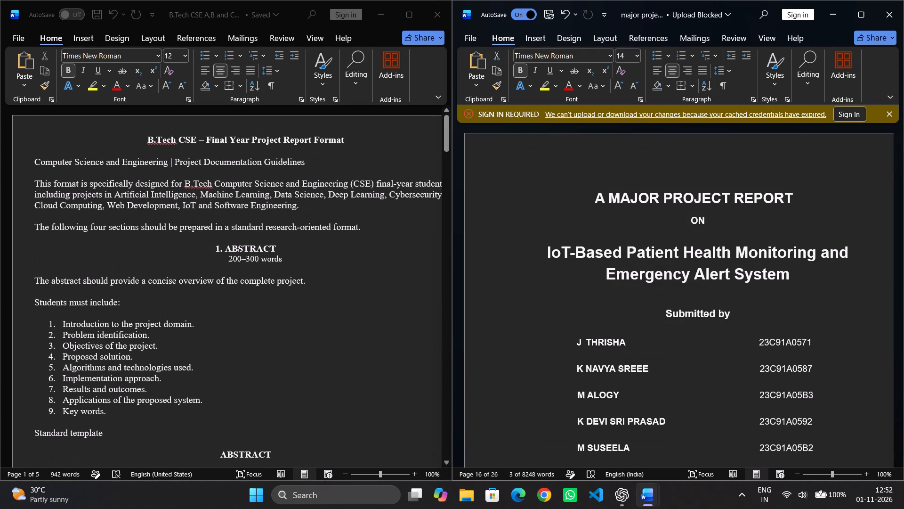
{"action": "scroll", "coordinate": [597, 312], "scroll_direction": "down", "scroll_amount": 5}
{"action": "scroll", "coordinate": [581, 301], "scroll_direction": "up", "scroll_amount": 1}
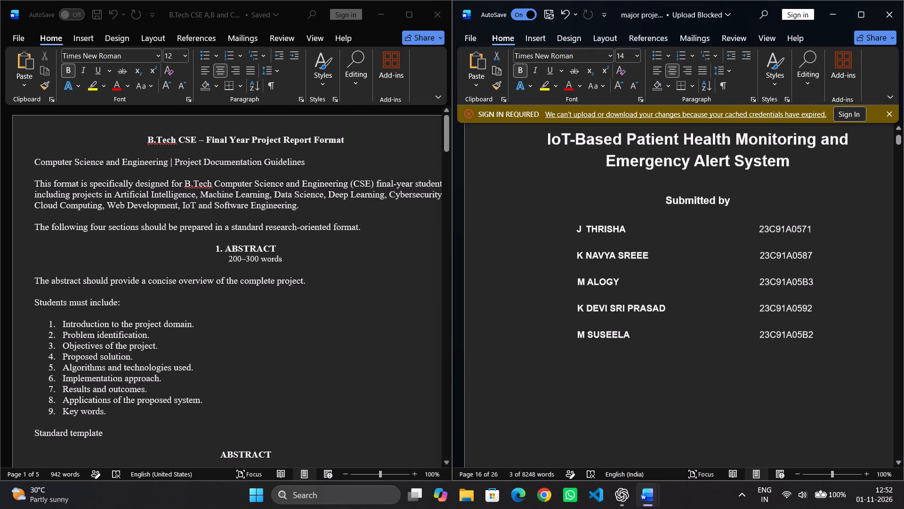
{"action": "scroll", "coordinate": [582, 329], "scroll_direction": "down", "scroll_amount": 3}
{"action": "scroll", "coordinate": [729, 400], "scroll_direction": "up", "scroll_amount": 7}
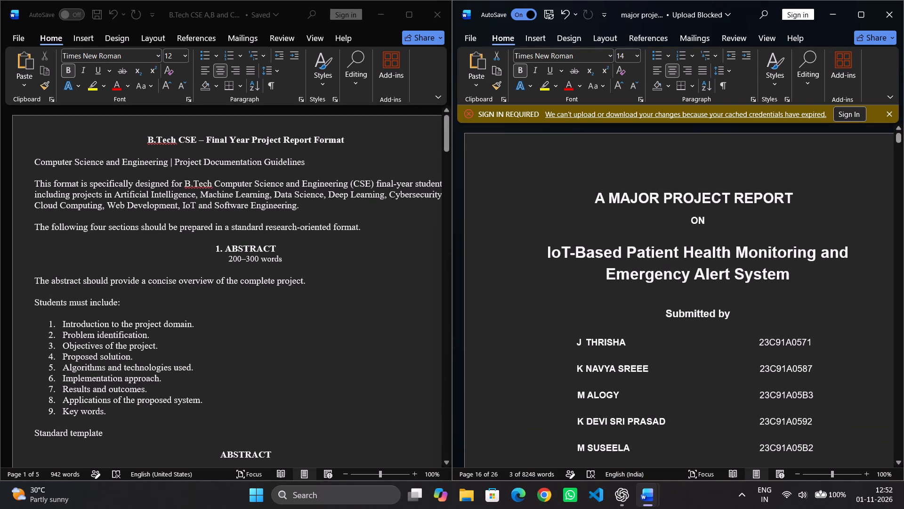
{"action": "scroll", "coordinate": [691, 346], "scroll_direction": "down", "scroll_amount": 2}
{"action": "scroll", "coordinate": [683, 339], "scroll_direction": "up", "scroll_amount": 1}
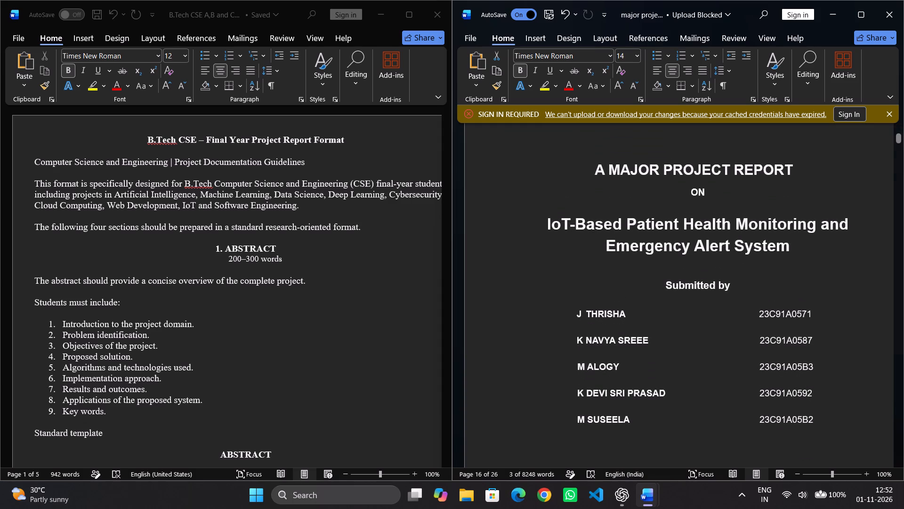
{"action": "scroll", "coordinate": [300, 308], "scroll_direction": "down", "scroll_amount": 2}
{"action": "scroll", "coordinate": [275, 277], "scroll_direction": "down", "scroll_amount": 1}
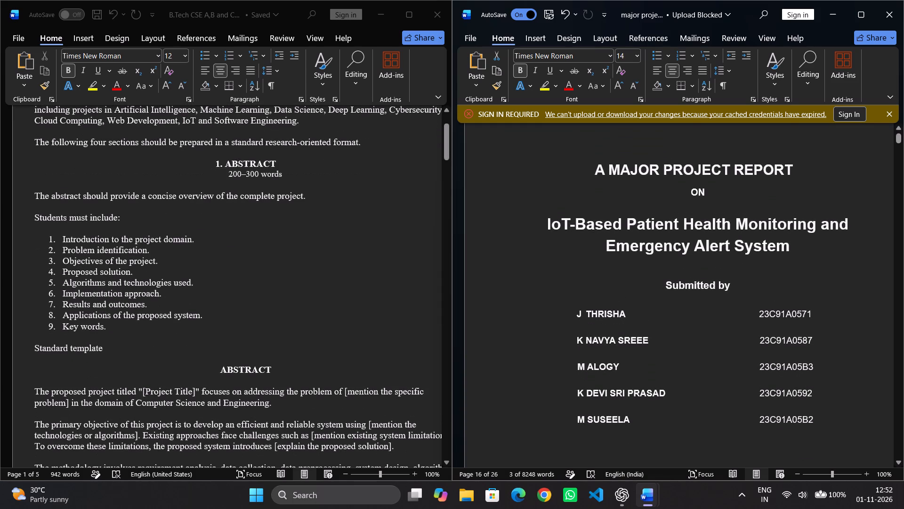
{"action": "scroll", "coordinate": [613, 285], "scroll_direction": "down", "scroll_amount": 20}
{"action": "scroll", "coordinate": [613, 285], "scroll_direction": "down", "scroll_amount": 5}
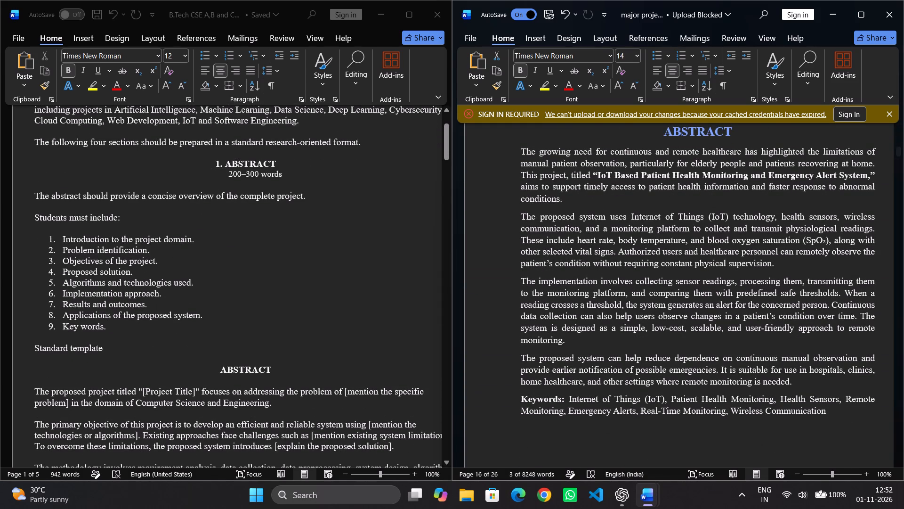
{"action": "scroll", "coordinate": [285, 277], "scroll_direction": "down", "scroll_amount": 11}
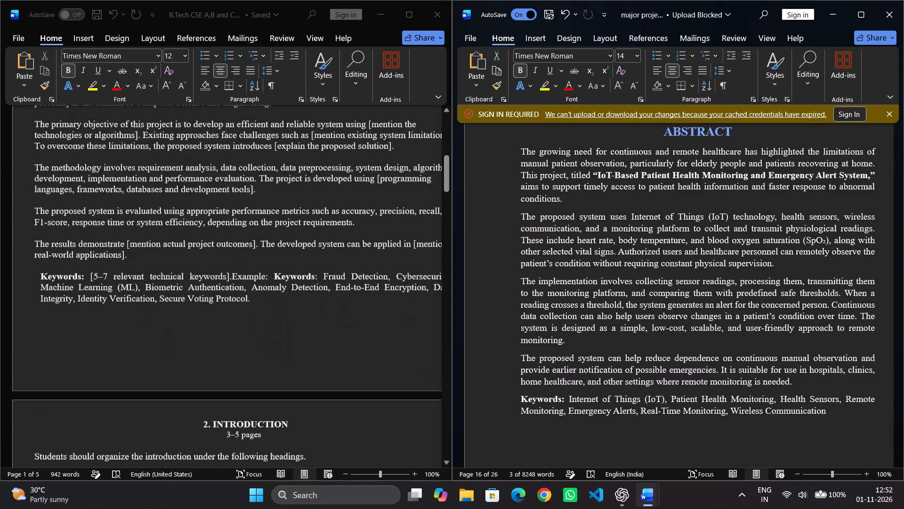
Compare the report's Introduction chapter with the guide's 2. INTRODUCTION requirements, from 2.1 Background of the Study to 2.6 Organization of the Report.
{"action": "scroll", "coordinate": [280, 274], "scroll_direction": "down", "scroll_amount": 7}
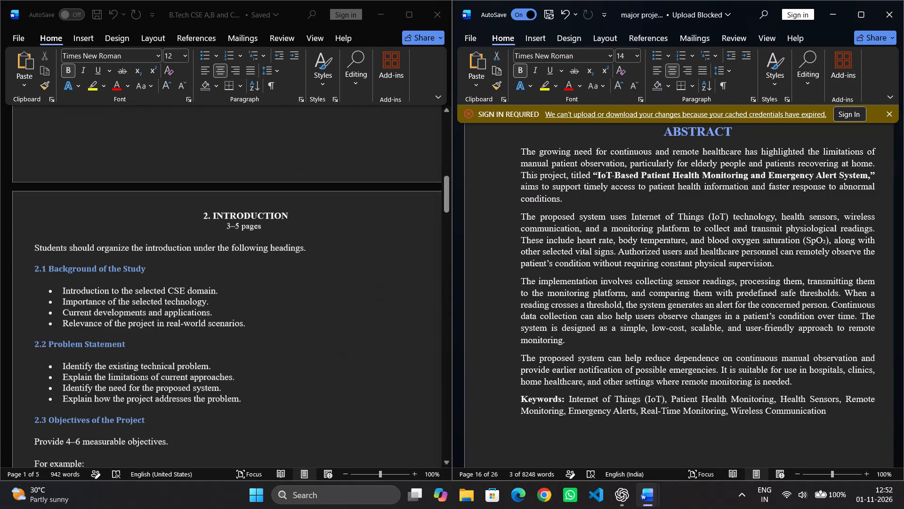
{"action": "scroll", "coordinate": [280, 274], "scroll_direction": "down", "scroll_amount": 3}
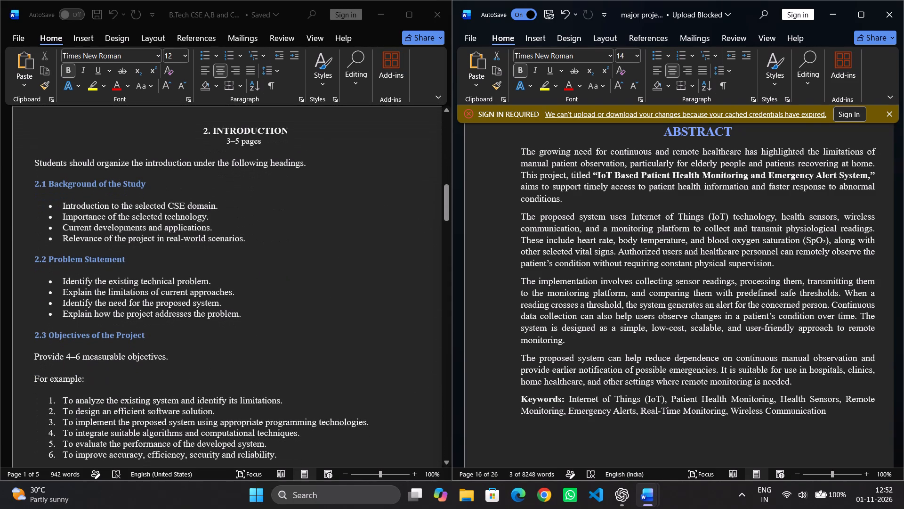
{"action": "scroll", "coordinate": [775, 252], "scroll_direction": "down", "scroll_amount": 3}
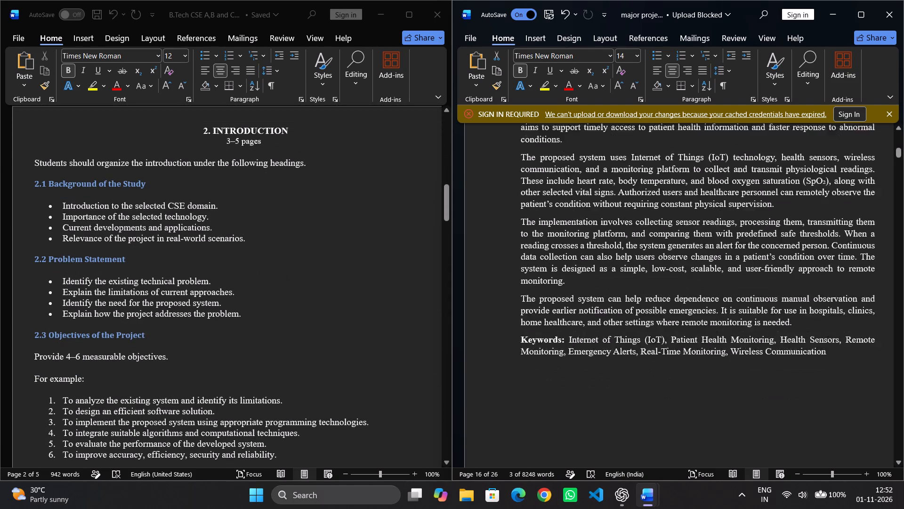
{"action": "scroll", "coordinate": [769, 253], "scroll_direction": "down", "scroll_amount": 4}
{"action": "scroll", "coordinate": [669, 278], "scroll_direction": "down", "scroll_amount": 16}
{"action": "scroll", "coordinate": [663, 271], "scroll_direction": "down", "scroll_amount": 6}
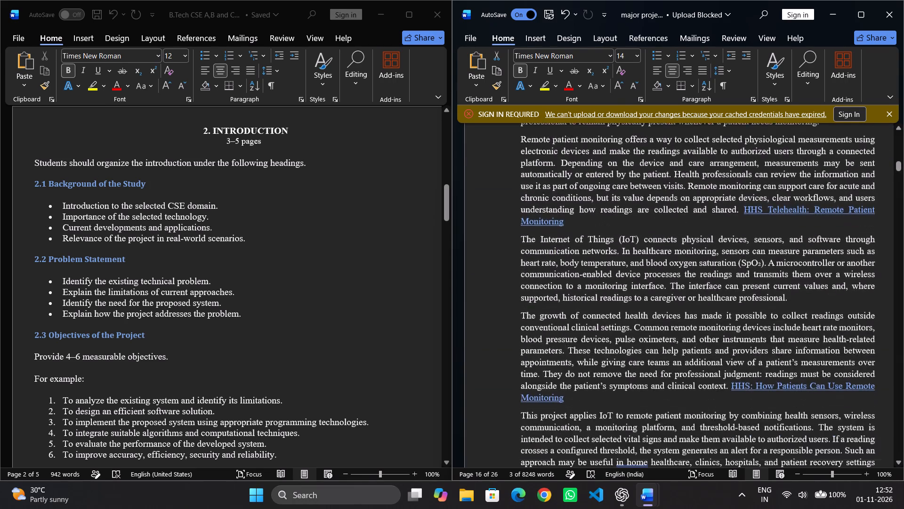
{"action": "scroll", "coordinate": [663, 271], "scroll_direction": "down", "scroll_amount": 12}
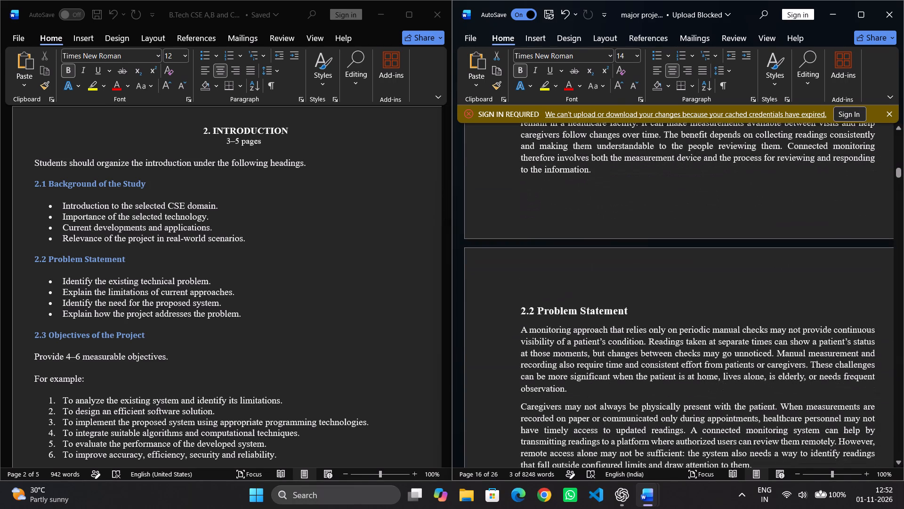
{"action": "scroll", "coordinate": [663, 272], "scroll_direction": "down", "scroll_amount": 15}
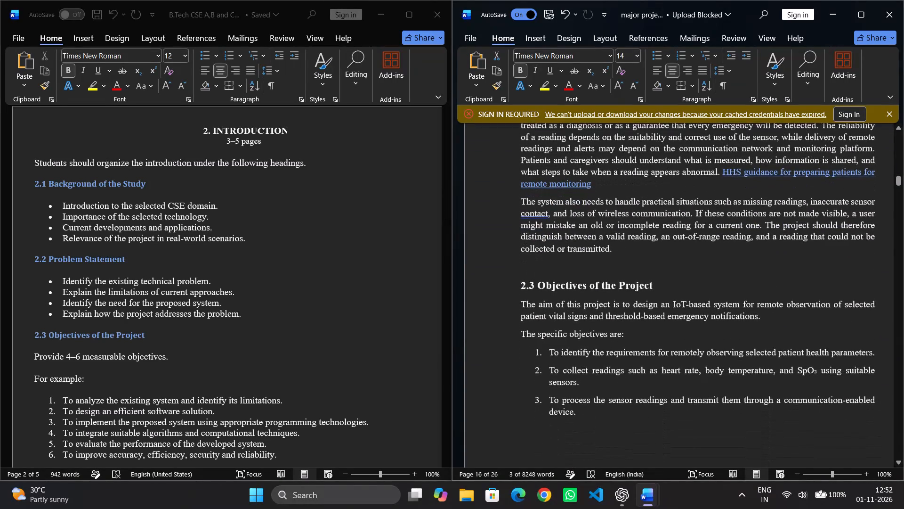
{"action": "scroll", "coordinate": [662, 274], "scroll_direction": "down", "scroll_amount": 16}
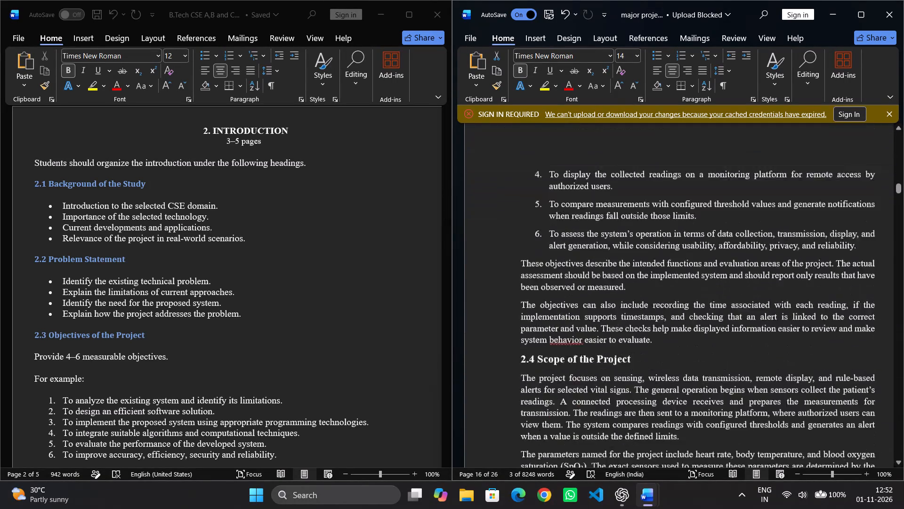
{"action": "scroll", "coordinate": [662, 274], "scroll_direction": "down", "scroll_amount": 1}
{"action": "scroll", "coordinate": [250, 271], "scroll_direction": "down", "scroll_amount": 5}
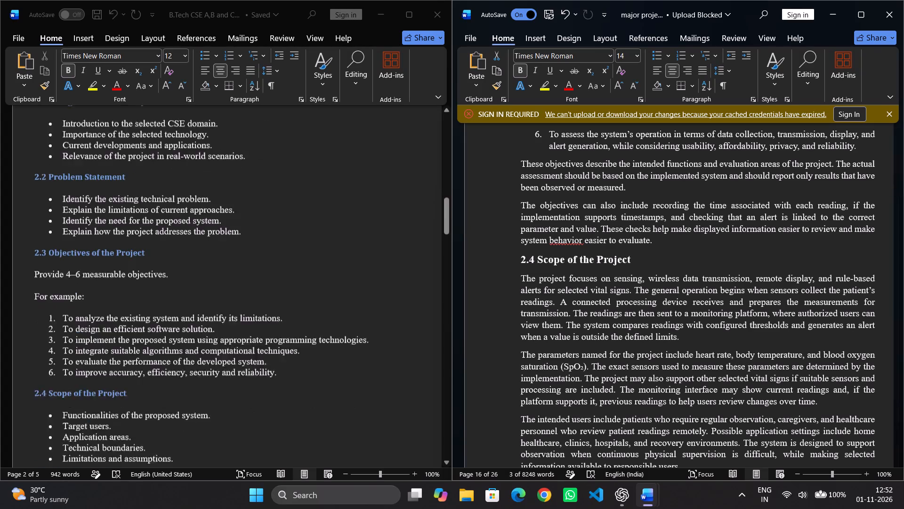
{"action": "scroll", "coordinate": [248, 273], "scroll_direction": "down", "scroll_amount": 9}
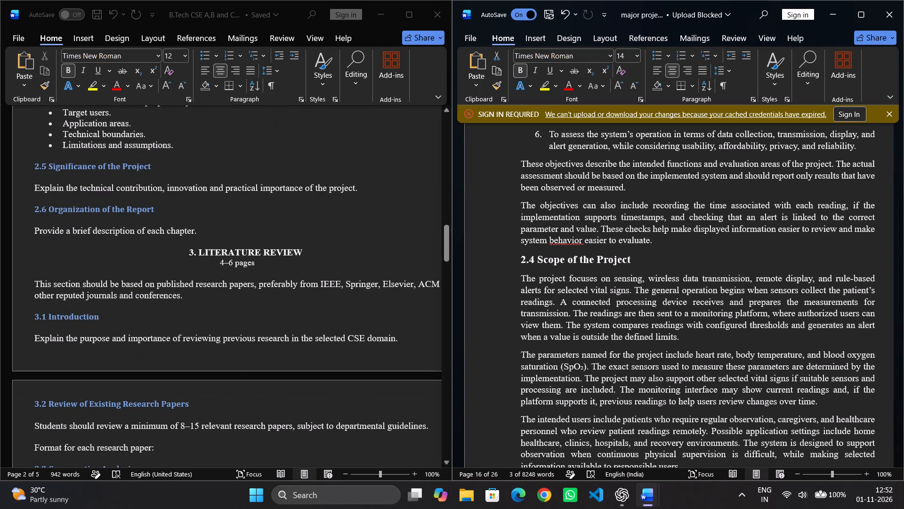
{"action": "scroll", "coordinate": [269, 275], "scroll_direction": "down", "scroll_amount": 1}
{"action": "scroll", "coordinate": [702, 247], "scroll_direction": "down", "scroll_amount": 20}
{"action": "scroll", "coordinate": [702, 247], "scroll_direction": "down", "scroll_amount": 4}
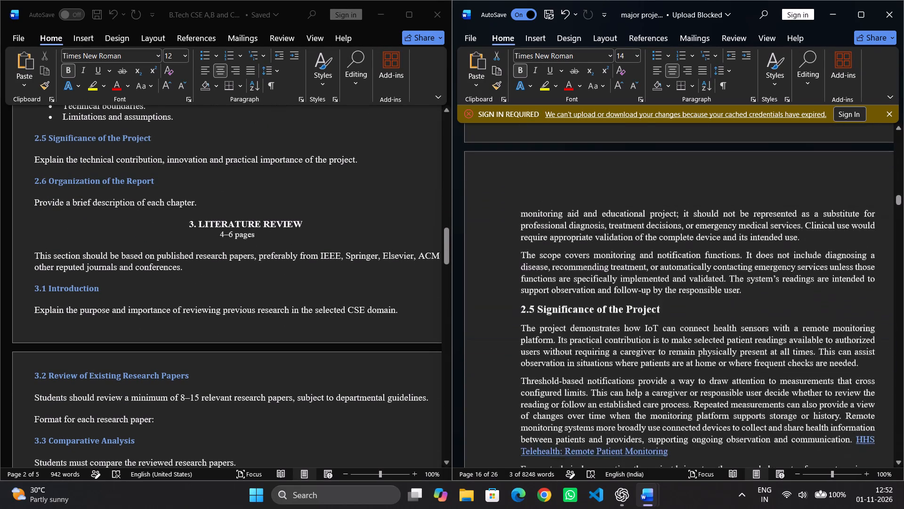
{"action": "scroll", "coordinate": [623, 245], "scroll_direction": "down", "scroll_amount": 4}
{"action": "scroll", "coordinate": [623, 245], "scroll_direction": "up", "scroll_amount": 1}
{"action": "scroll", "coordinate": [623, 245], "scroll_direction": "down", "scroll_amount": 17}
{"action": "scroll", "coordinate": [622, 246], "scroll_direction": "down", "scroll_amount": 4}
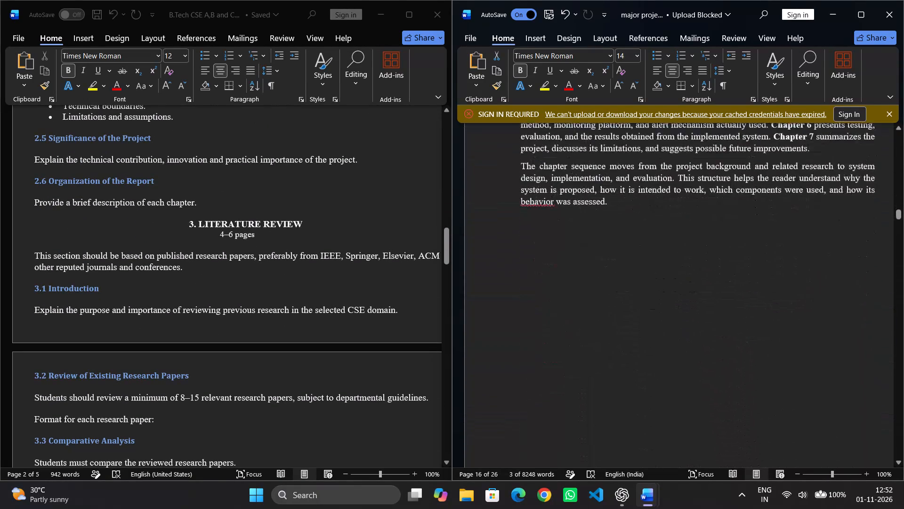
Compare the report's Literature Review chapter, from 3.1 Introduction to 3.4 Research Gap Identification, with the guide's 3. LITERATURE REVIEW requirements.
{"action": "scroll", "coordinate": [622, 246], "scroll_direction": "down", "scroll_amount": 16}
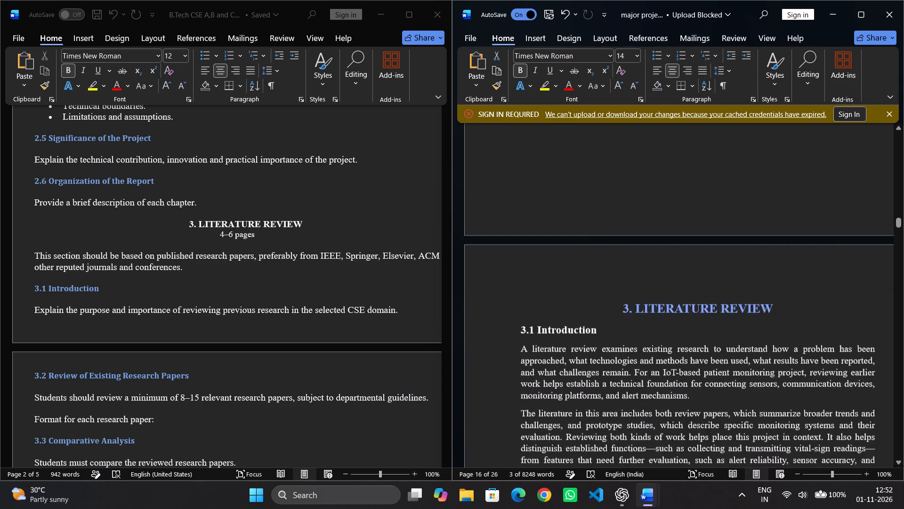
{"action": "scroll", "coordinate": [622, 246], "scroll_direction": "down", "scroll_amount": 3}
{"action": "scroll", "coordinate": [204, 284], "scroll_direction": "down", "scroll_amount": 4}
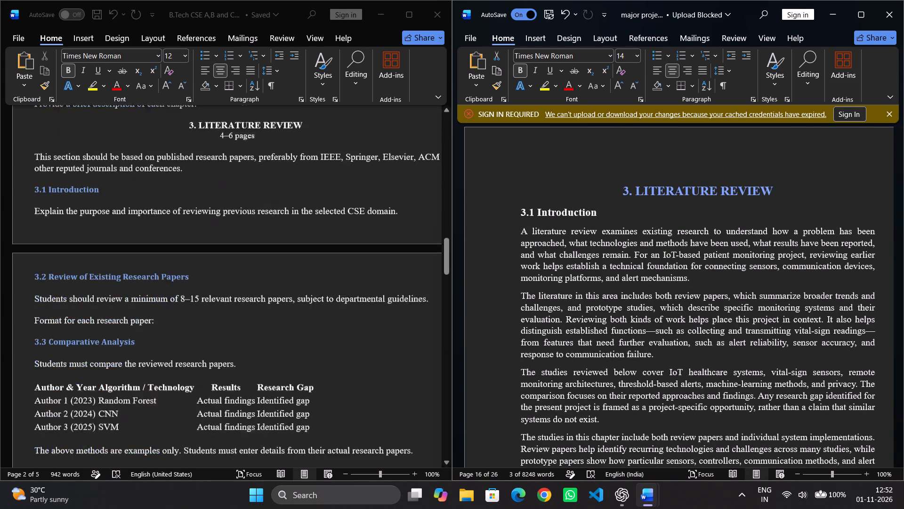
{"action": "scroll", "coordinate": [204, 284], "scroll_direction": "down", "scroll_amount": 5}
{"action": "scroll", "coordinate": [511, 275], "scroll_direction": "down", "scroll_amount": 2}
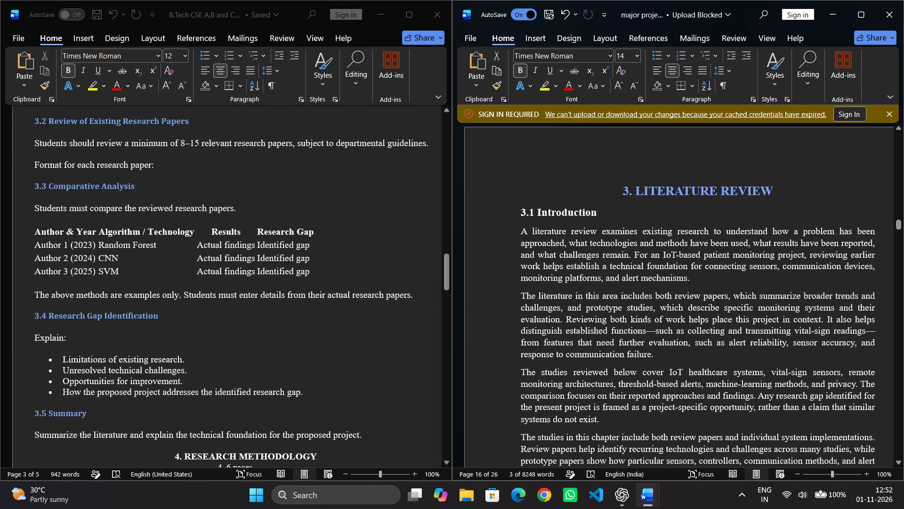
{"action": "scroll", "coordinate": [496, 275], "scroll_direction": "down", "scroll_amount": 5}
{"action": "scroll", "coordinate": [529, 244], "scroll_direction": "down", "scroll_amount": 8}
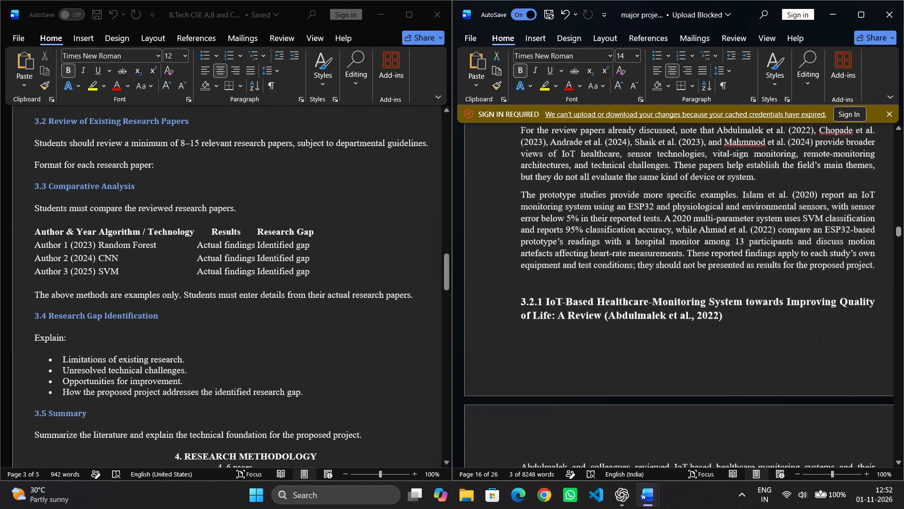
{"action": "scroll", "coordinate": [529, 244], "scroll_direction": "down", "scroll_amount": 3}
{"action": "scroll", "coordinate": [529, 244], "scroll_direction": "up", "scroll_amount": 1}
{"action": "scroll", "coordinate": [529, 244], "scroll_direction": "down", "scroll_amount": 14}
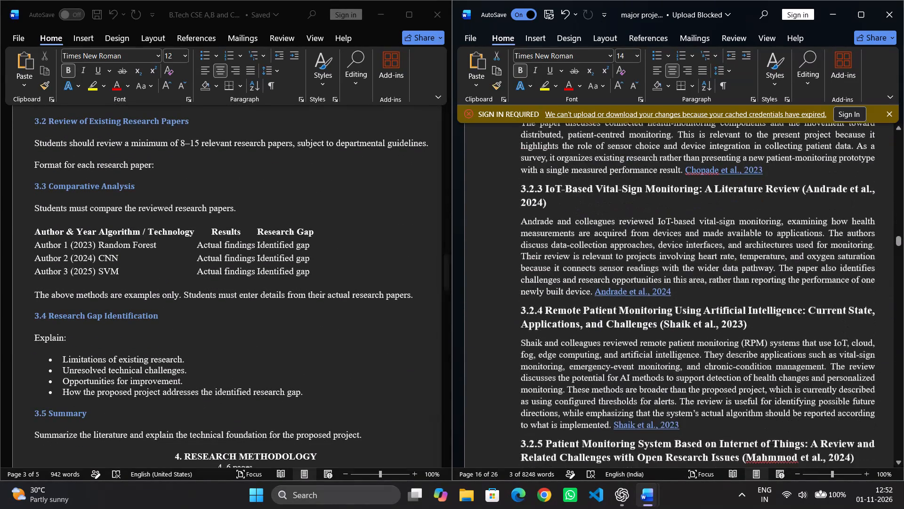
{"action": "scroll", "coordinate": [528, 245], "scroll_direction": "down", "scroll_amount": 20}
{"action": "scroll", "coordinate": [528, 245], "scroll_direction": "down", "scroll_amount": 19}
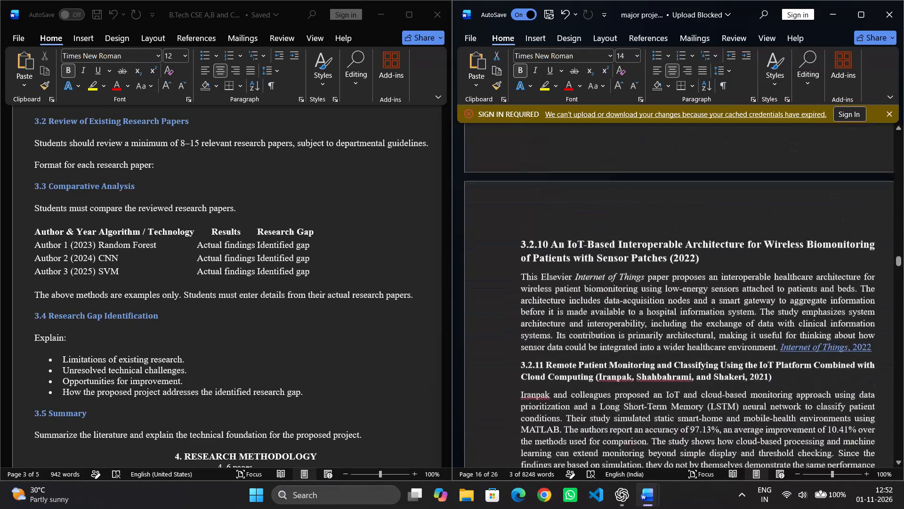
{"action": "scroll", "coordinate": [527, 234], "scroll_direction": "down", "scroll_amount": 20}
{"action": "scroll", "coordinate": [527, 234], "scroll_direction": "down", "scroll_amount": 19}
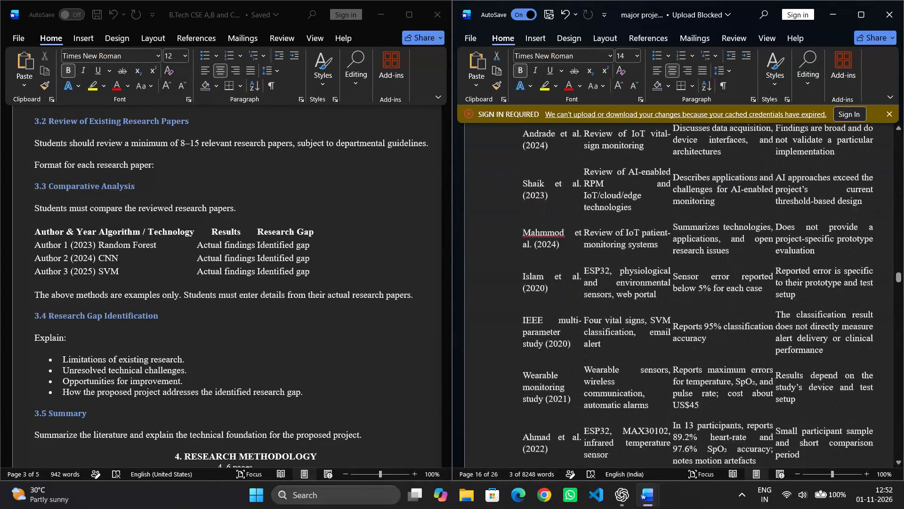
{"action": "scroll", "coordinate": [525, 236], "scroll_direction": "down", "scroll_amount": 20}
{"action": "scroll", "coordinate": [525, 236], "scroll_direction": "down", "scroll_amount": 4}
{"action": "scroll", "coordinate": [531, 231], "scroll_direction": "up", "scroll_amount": 5}
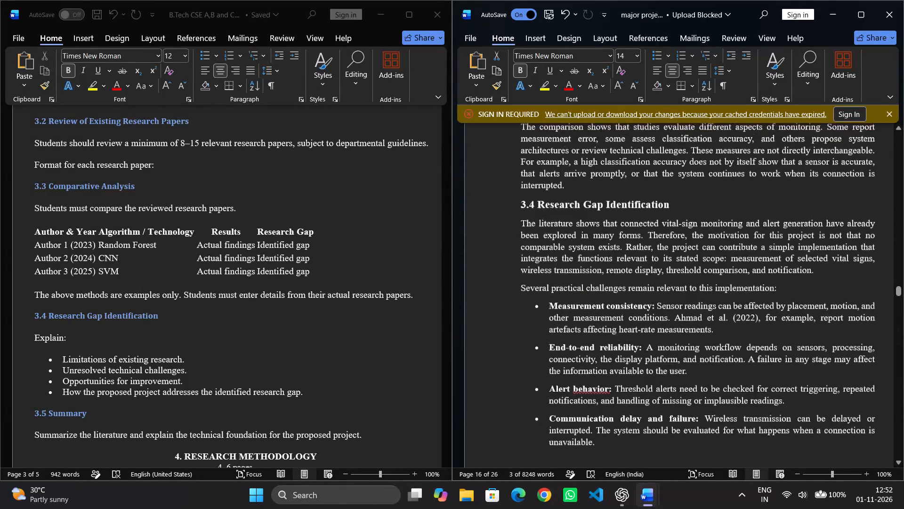
Recheck the report's literature review backward from 3.4 through the comparison table and paper reviews to 3.2.2 against the guide's 3.2 and 3.3.
{"action": "scroll", "coordinate": [560, 285], "scroll_direction": "up", "scroll_amount": 3}
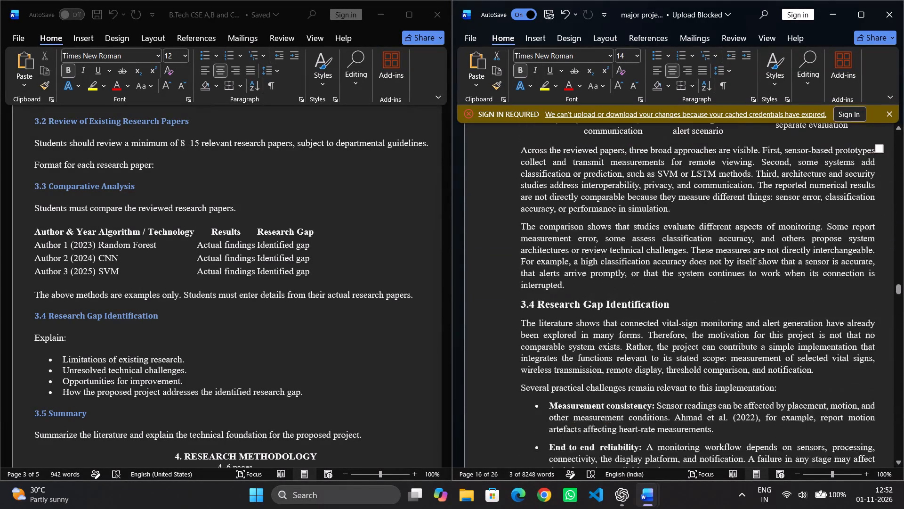
{"action": "scroll", "coordinate": [560, 286], "scroll_direction": "up", "scroll_amount": 10}
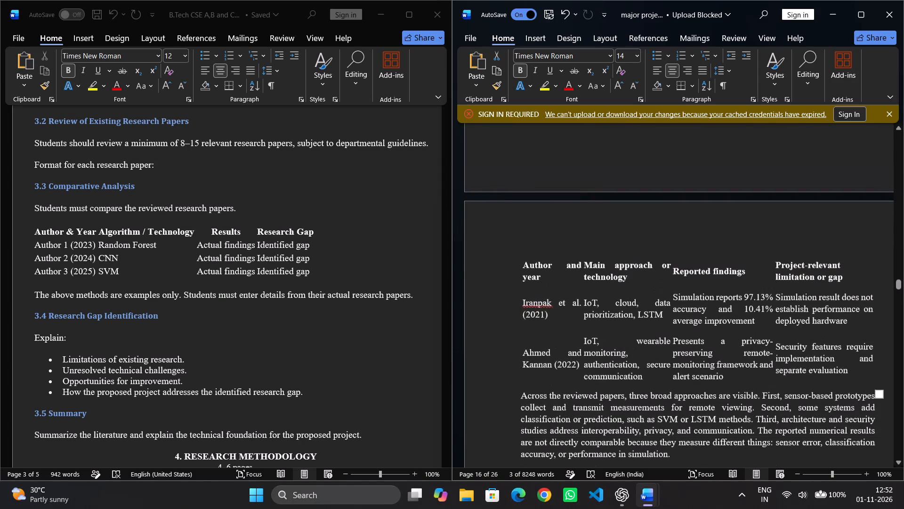
{"action": "scroll", "coordinate": [560, 286], "scroll_direction": "up", "scroll_amount": 18}
{"action": "scroll", "coordinate": [560, 286], "scroll_direction": "up", "scroll_amount": 12}
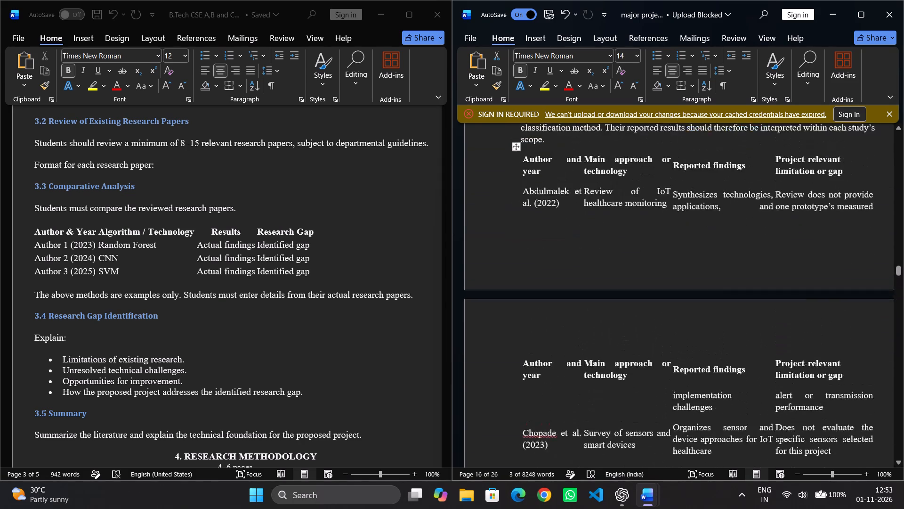
{"action": "scroll", "coordinate": [560, 286], "scroll_direction": "up", "scroll_amount": 13}
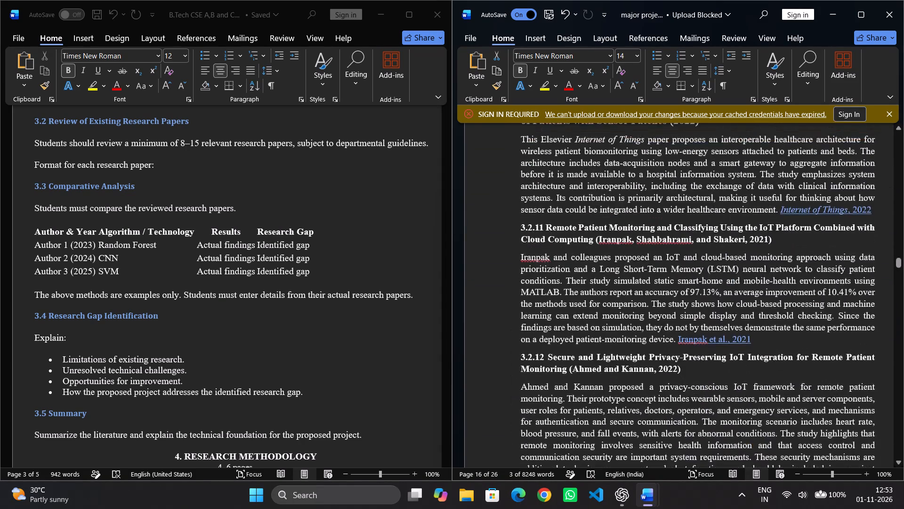
{"action": "scroll", "coordinate": [560, 286], "scroll_direction": "up", "scroll_amount": 18}
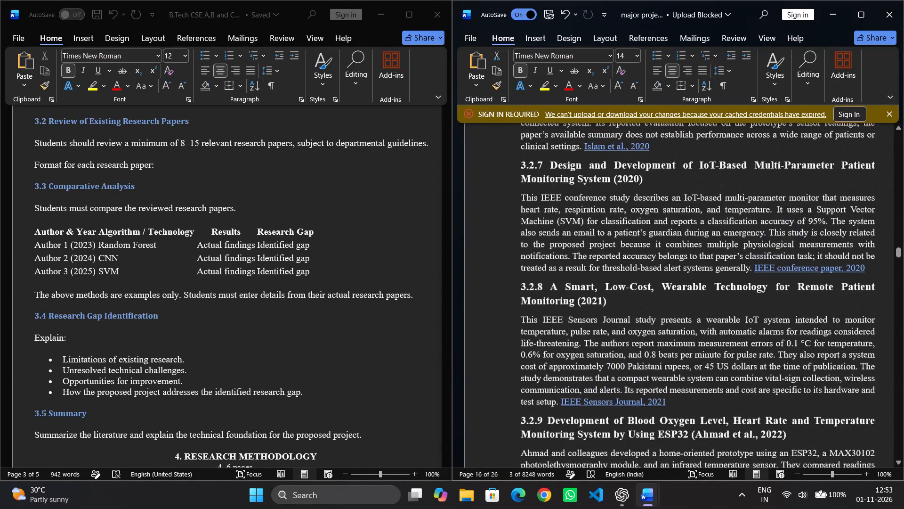
{"action": "scroll", "coordinate": [560, 286], "scroll_direction": "up", "scroll_amount": 20}
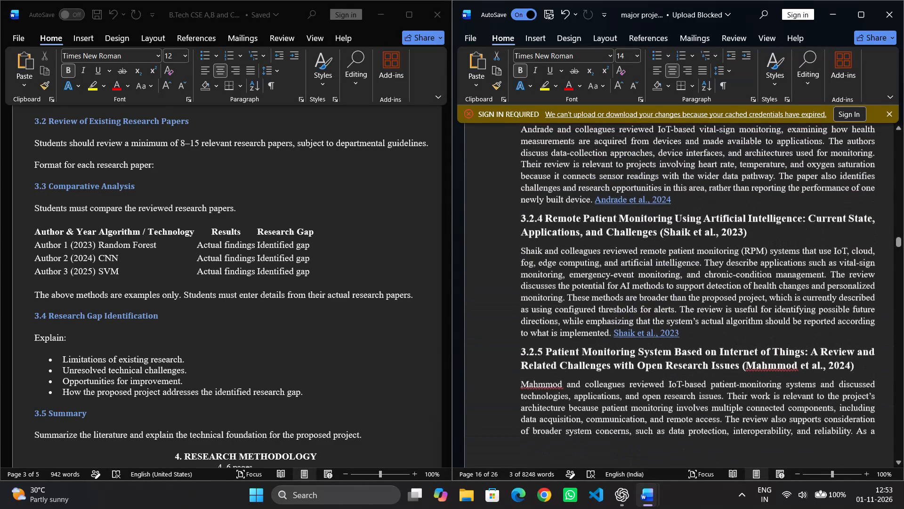
{"action": "scroll", "coordinate": [558, 281], "scroll_direction": "up", "scroll_amount": 4}
Review the guide back to its title and the report back through the Introduction chapter to the Abstract's keywords.
{"action": "scroll", "coordinate": [306, 272], "scroll_direction": "up", "scroll_amount": 8}
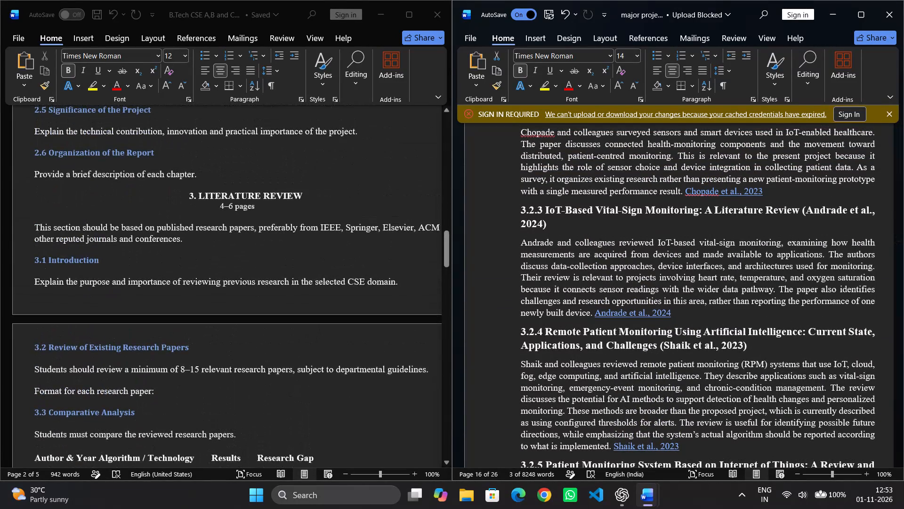
{"action": "scroll", "coordinate": [306, 272], "scroll_direction": "up", "scroll_amount": 6}
{"action": "scroll", "coordinate": [306, 272], "scroll_direction": "up", "scroll_amount": 20}
{"action": "scroll", "coordinate": [306, 272], "scroll_direction": "up", "scroll_amount": 1}
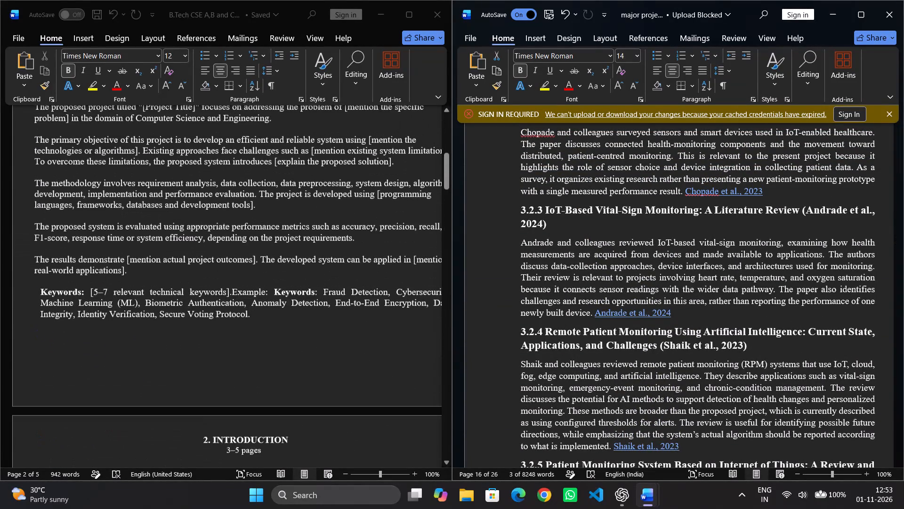
{"action": "scroll", "coordinate": [777, 304], "scroll_direction": "up", "scroll_amount": 20}
{"action": "scroll", "coordinate": [777, 304], "scroll_direction": "up", "scroll_amount": 4}
{"action": "scroll", "coordinate": [707, 319], "scroll_direction": "up", "scroll_amount": 7}
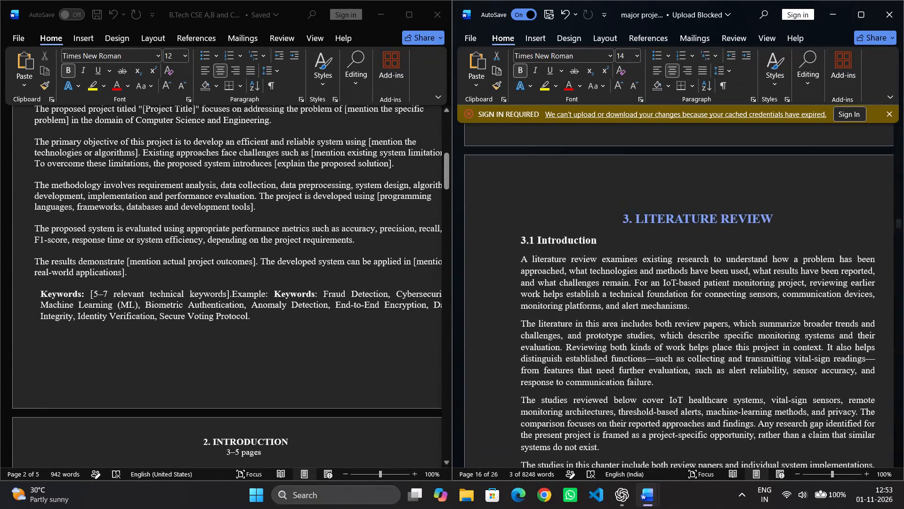
{"action": "scroll", "coordinate": [253, 302], "scroll_direction": "up", "scroll_amount": 18}
{"action": "scroll", "coordinate": [646, 294], "scroll_direction": "up", "scroll_amount": 4}
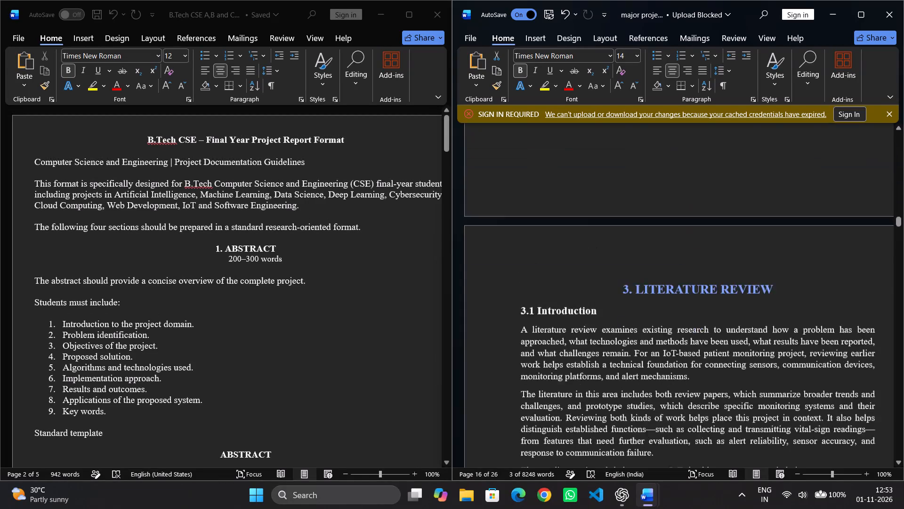
{"action": "scroll", "coordinate": [647, 294], "scroll_direction": "up", "scroll_amount": 20}
{"action": "scroll", "coordinate": [647, 294], "scroll_direction": "up", "scroll_amount": 20}
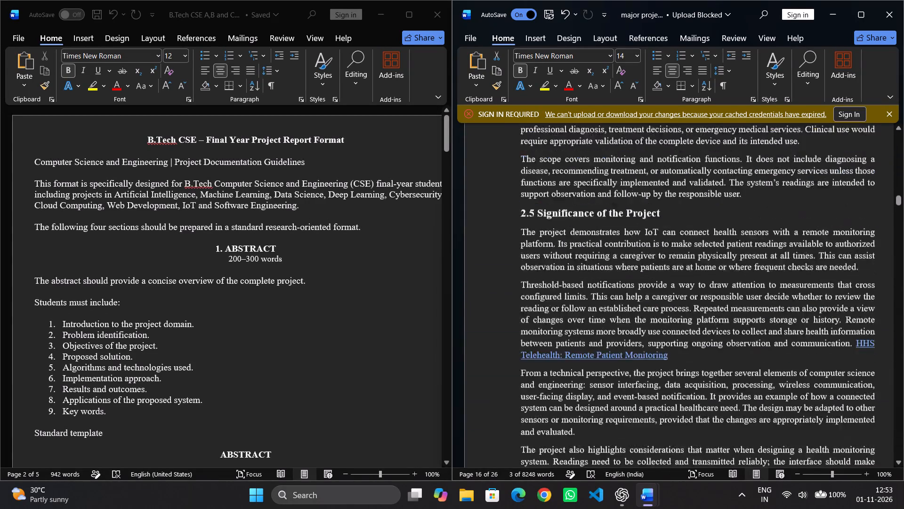
{"action": "scroll", "coordinate": [710, 273], "scroll_direction": "up", "scroll_amount": 20}
{"action": "scroll", "coordinate": [710, 273], "scroll_direction": "up", "scroll_amount": 20}
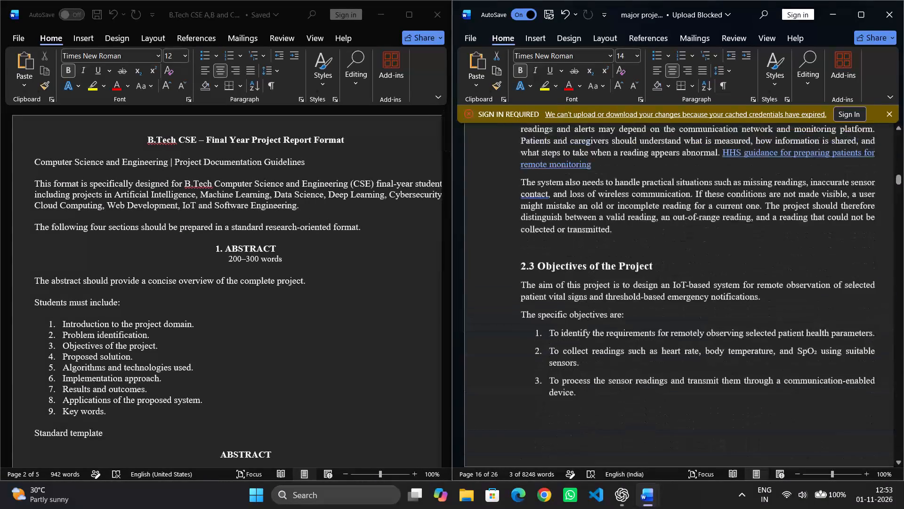
{"action": "scroll", "coordinate": [703, 265], "scroll_direction": "up", "scroll_amount": 16}
{"action": "scroll", "coordinate": [704, 304], "scroll_direction": "up", "scroll_amount": 13}
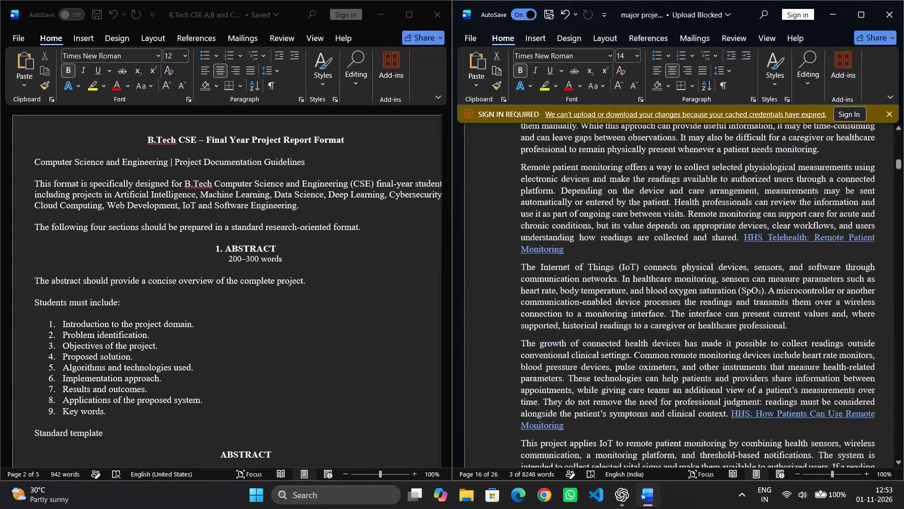
{"action": "scroll", "coordinate": [702, 296], "scroll_direction": "up", "scroll_amount": 20}
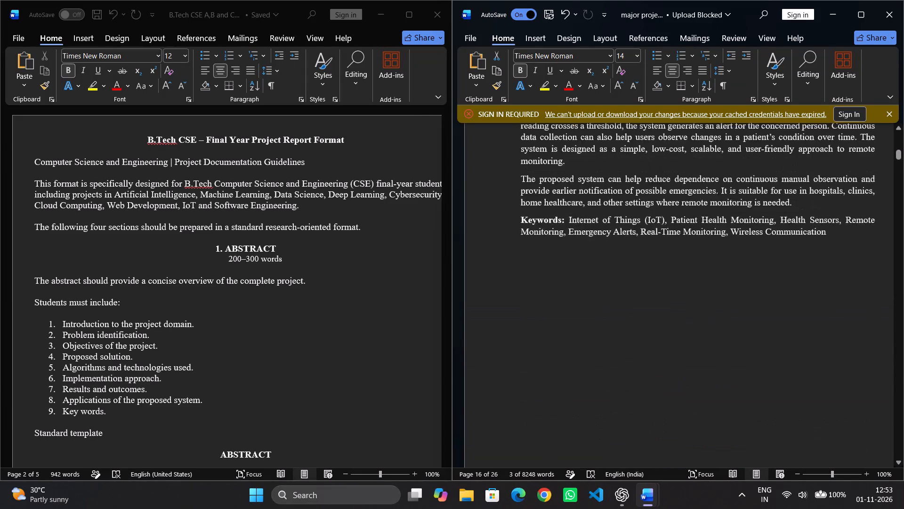
Review the report forward from 2.1 Background of the Study to 3.2.2, examining section headings and page layout.
{"action": "scroll", "coordinate": [695, 292], "scroll_direction": "down", "scroll_amount": 1}
{"action": "scroll", "coordinate": [697, 292], "scroll_direction": "up", "scroll_amount": 10}
{"action": "scroll", "coordinate": [696, 293], "scroll_direction": "down", "scroll_amount": 20}
{"action": "scroll", "coordinate": [696, 293], "scroll_direction": "down", "scroll_amount": 4}
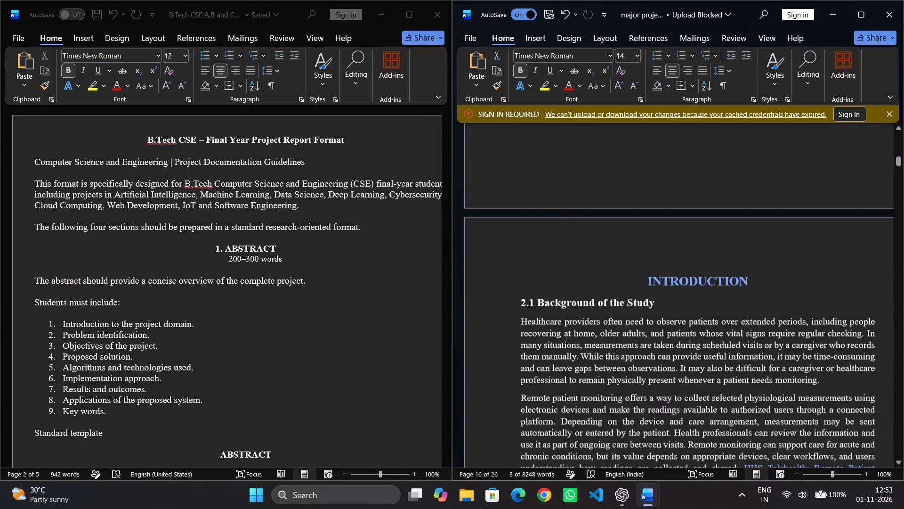
{"action": "scroll", "coordinate": [682, 313], "scroll_direction": "down", "scroll_amount": 20}
{"action": "scroll", "coordinate": [682, 313], "scroll_direction": "down", "scroll_amount": 20}
{"action": "scroll", "coordinate": [682, 313], "scroll_direction": "down", "scroll_amount": 2}
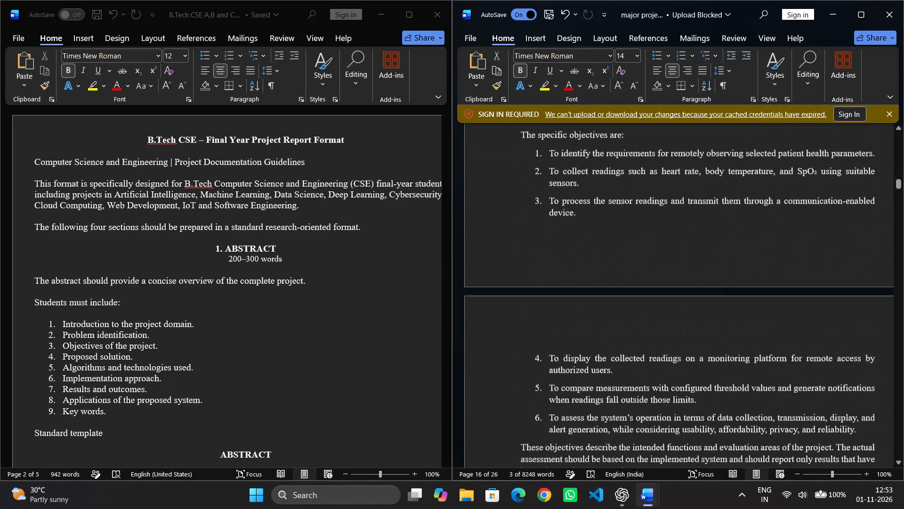
{"action": "scroll", "coordinate": [657, 314], "scroll_direction": "down", "scroll_amount": 5}
{"action": "scroll", "coordinate": [657, 315], "scroll_direction": "up", "scroll_amount": 1}
{"action": "scroll", "coordinate": [657, 315], "scroll_direction": "down", "scroll_amount": 3}
{"action": "scroll", "coordinate": [656, 314], "scroll_direction": "down", "scroll_amount": 20}
{"action": "scroll", "coordinate": [656, 314], "scroll_direction": "down", "scroll_amount": 1}
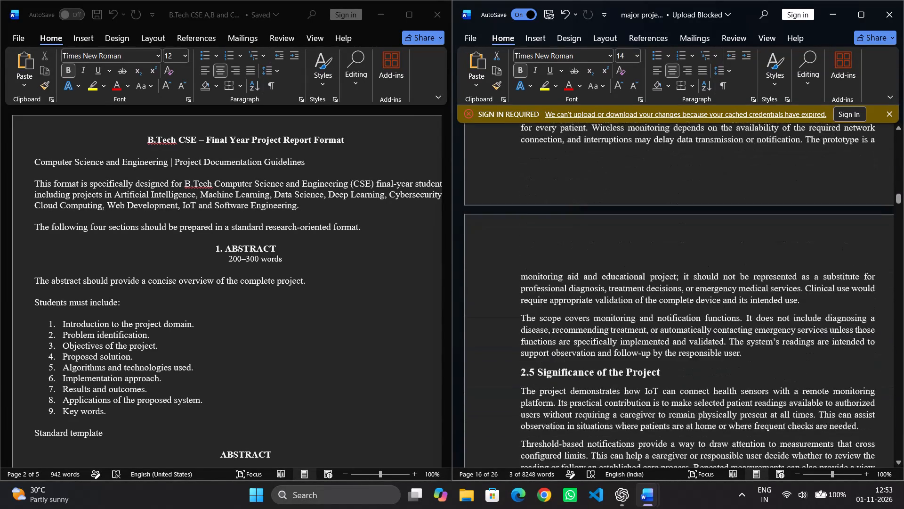
{"action": "scroll", "coordinate": [655, 316], "scroll_direction": "down", "scroll_amount": 18}
{"action": "scroll", "coordinate": [653, 311], "scroll_direction": "up", "scroll_amount": 1}
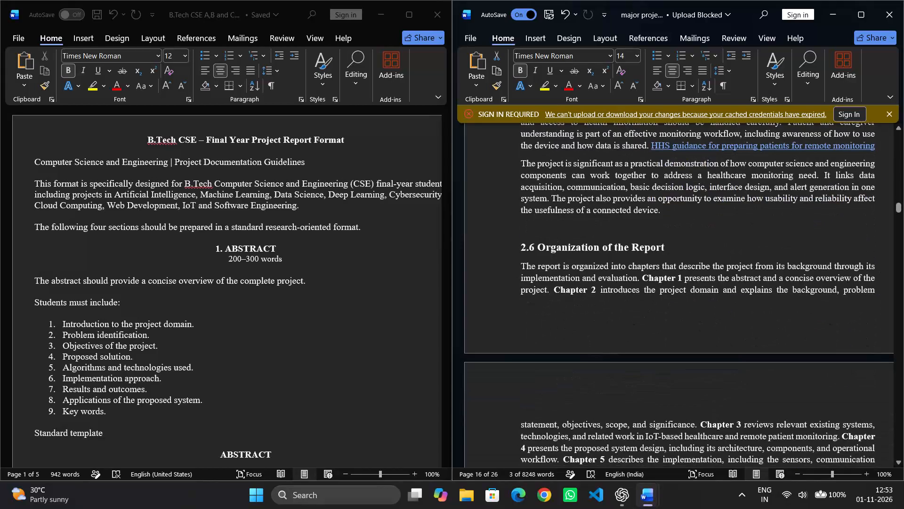
{"action": "scroll", "coordinate": [513, 328], "scroll_direction": "down", "scroll_amount": 20}
{"action": "scroll", "coordinate": [513, 328], "scroll_direction": "down", "scroll_amount": 20}
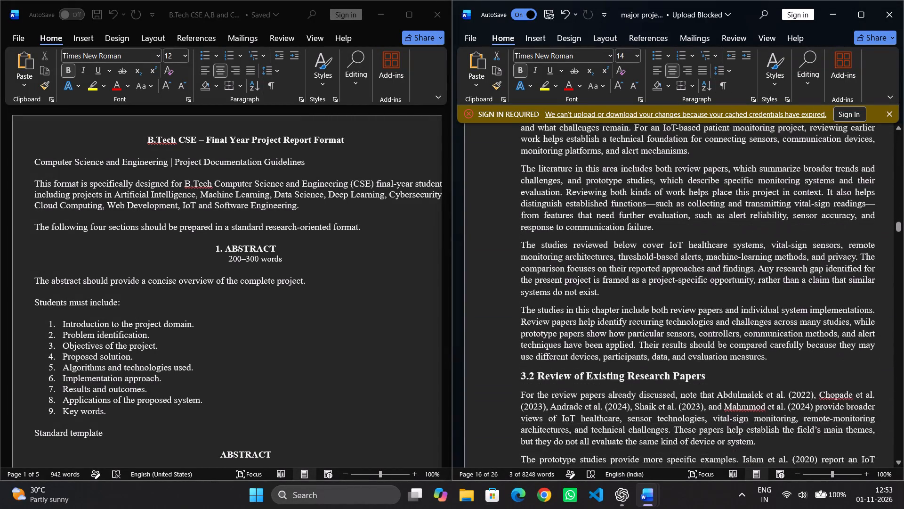
{"action": "scroll", "coordinate": [543, 313], "scroll_direction": "down", "scroll_amount": 11}
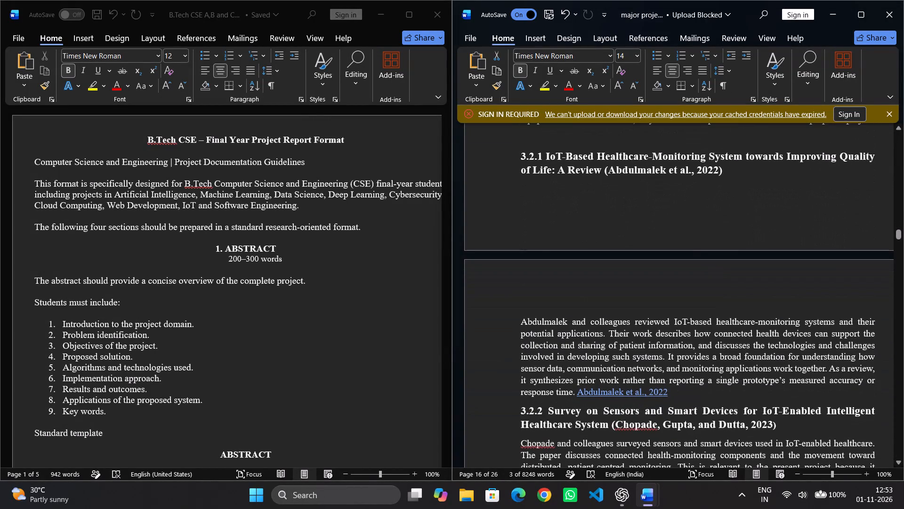
Read the guide from the abstract template to 3.5 Summary, checking its 3.2 requirements against the report's Review of Existing Research Papers section.
{"action": "scroll", "coordinate": [237, 328], "scroll_direction": "down", "scroll_amount": 12}
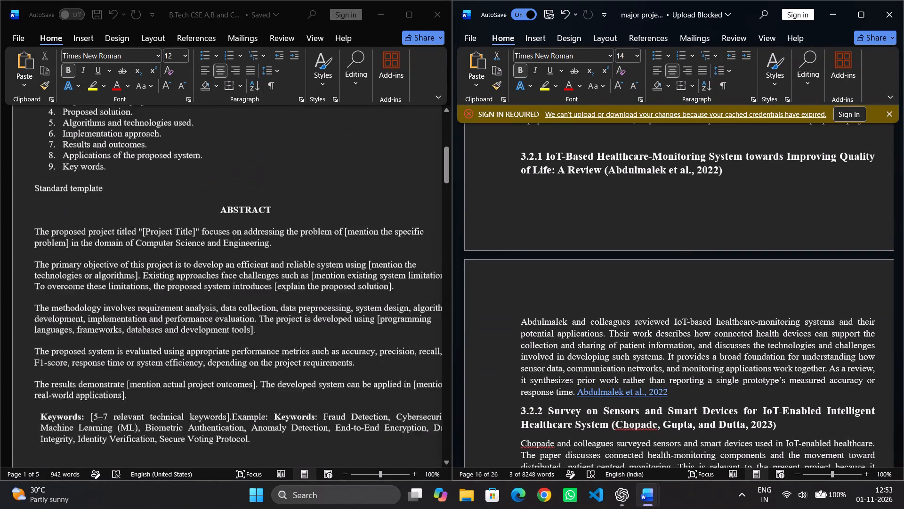
{"action": "scroll", "coordinate": [235, 328], "scroll_direction": "down", "scroll_amount": 13}
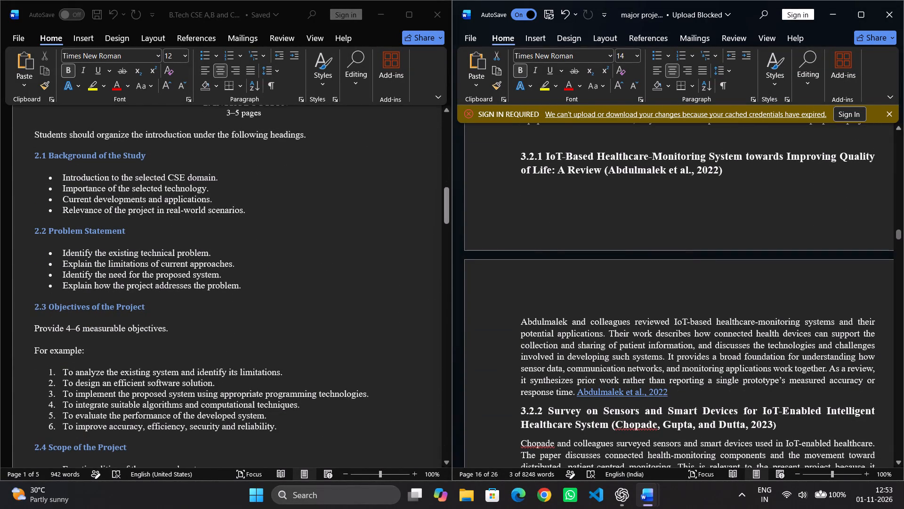
{"action": "scroll", "coordinate": [459, 285], "scroll_direction": "up", "scroll_amount": 3}
{"action": "scroll", "coordinate": [718, 281], "scroll_direction": "up", "scroll_amount": 6}
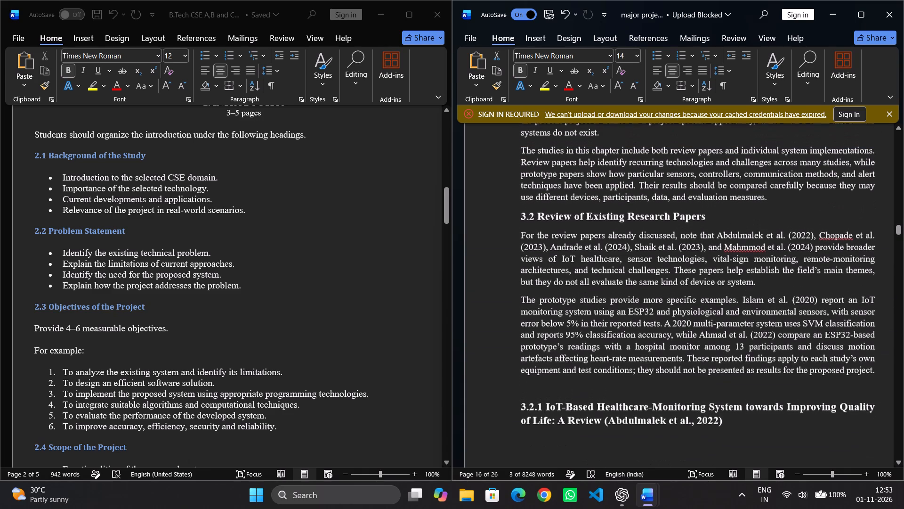
{"action": "scroll", "coordinate": [185, 234], "scroll_direction": "down", "scroll_amount": 5}
{"action": "scroll", "coordinate": [177, 237], "scroll_direction": "up", "scroll_amount": 4}
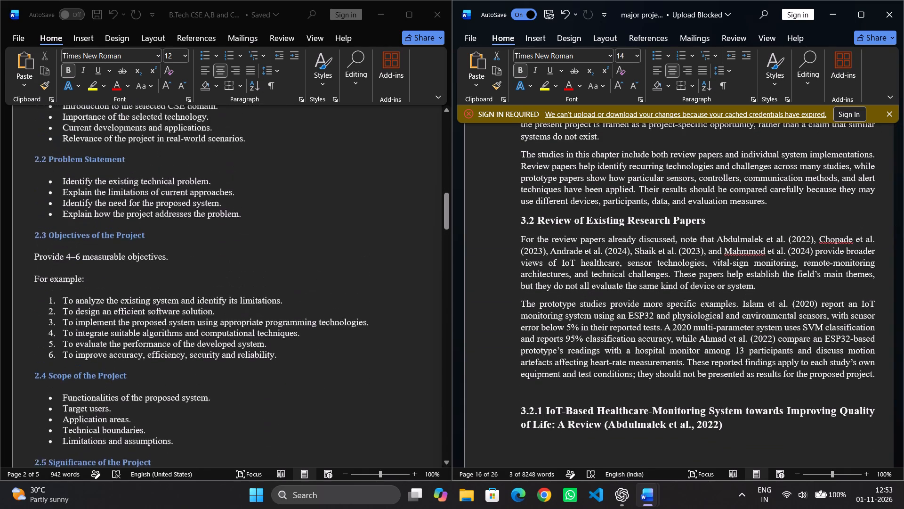
{"action": "scroll", "coordinate": [177, 237], "scroll_direction": "down", "scroll_amount": 14}
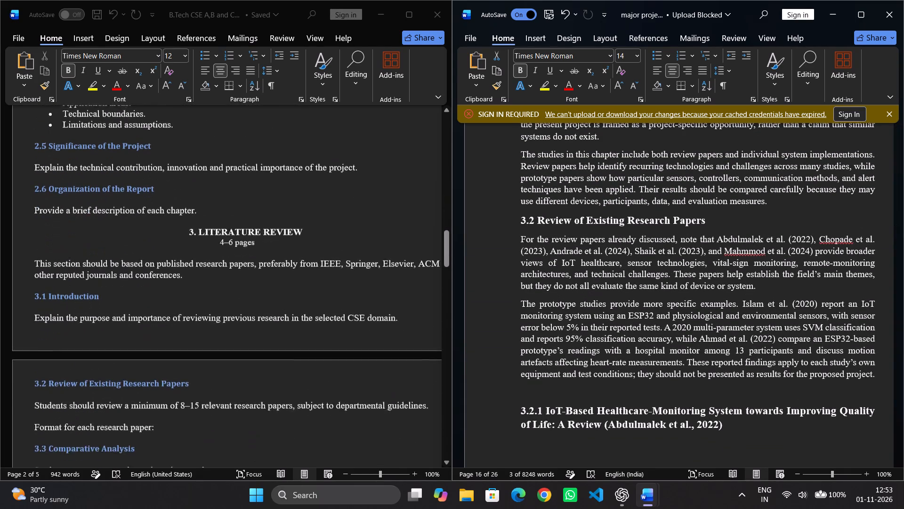
{"action": "scroll", "coordinate": [302, 234], "scroll_direction": "down", "scroll_amount": 5}
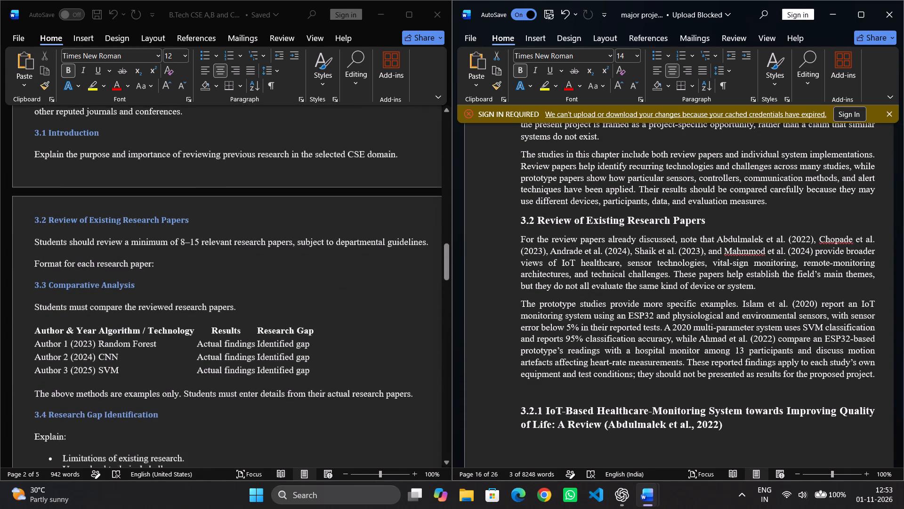
{"action": "scroll", "coordinate": [302, 240], "scroll_direction": "down", "scroll_amount": 2}
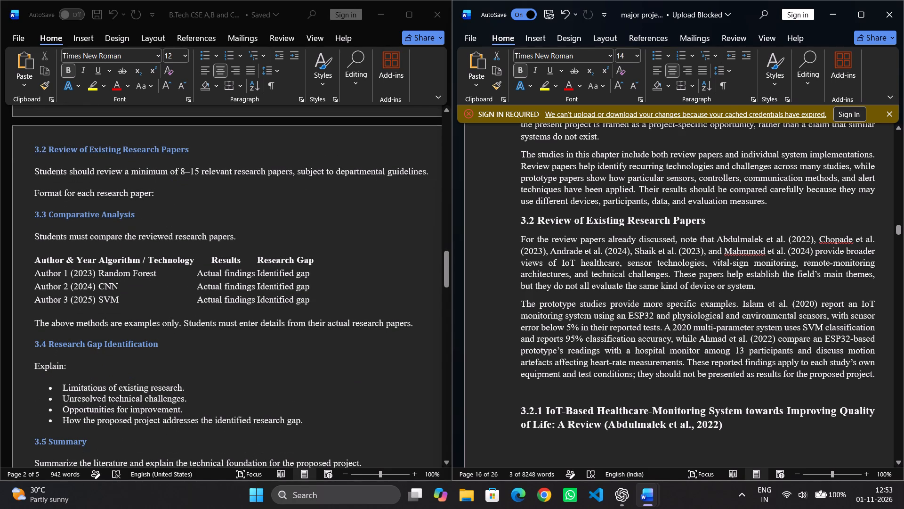
Review the report from 3.2 Review of Existing Research Papers through the twelve paper reviews to the 3.3 comparison table, against the guide.
{"action": "scroll", "coordinate": [700, 220], "scroll_direction": "down", "scroll_amount": 3}
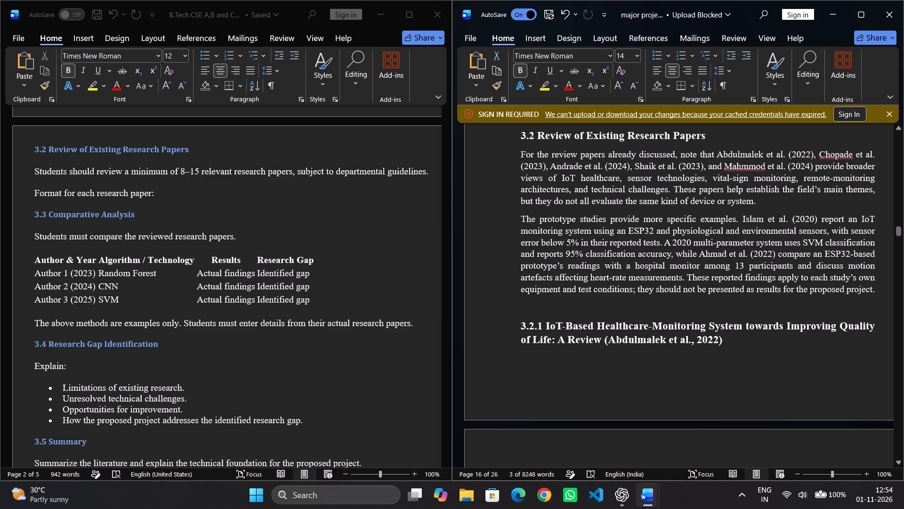
{"action": "scroll", "coordinate": [639, 229], "scroll_direction": "down", "scroll_amount": 11}
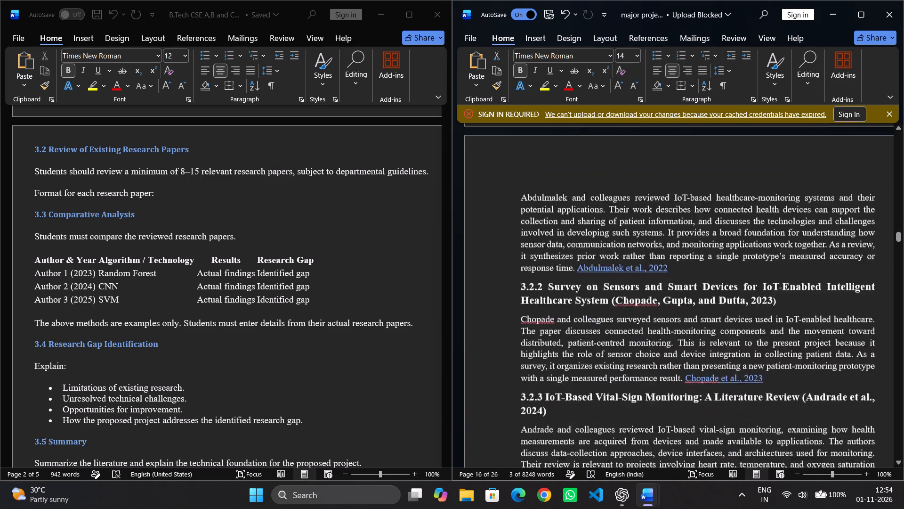
{"action": "scroll", "coordinate": [631, 221], "scroll_direction": "down", "scroll_amount": 18}
{"action": "scroll", "coordinate": [626, 213], "scroll_direction": "down", "scroll_amount": 6}
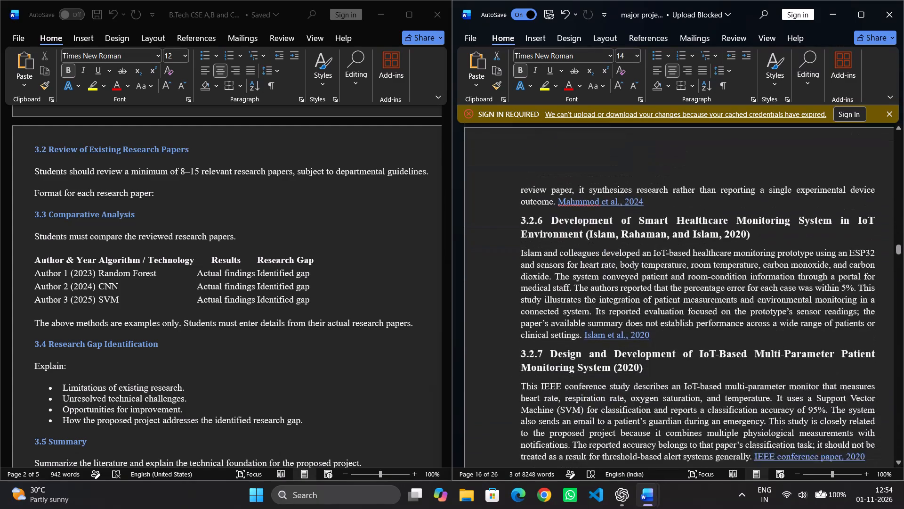
{"action": "scroll", "coordinate": [627, 215], "scroll_direction": "down", "scroll_amount": 20}
{"action": "scroll", "coordinate": [622, 206], "scroll_direction": "down", "scroll_amount": 8}
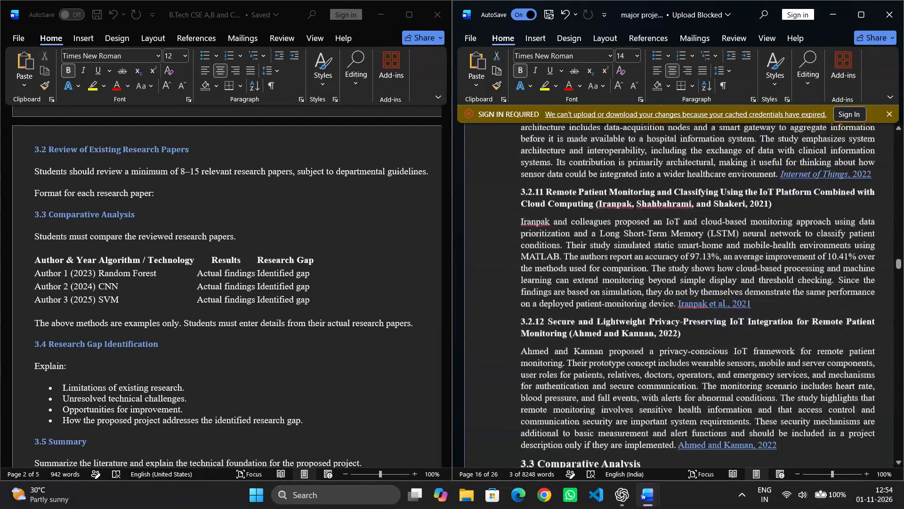
{"action": "scroll", "coordinate": [622, 207], "scroll_direction": "down", "scroll_amount": 9}
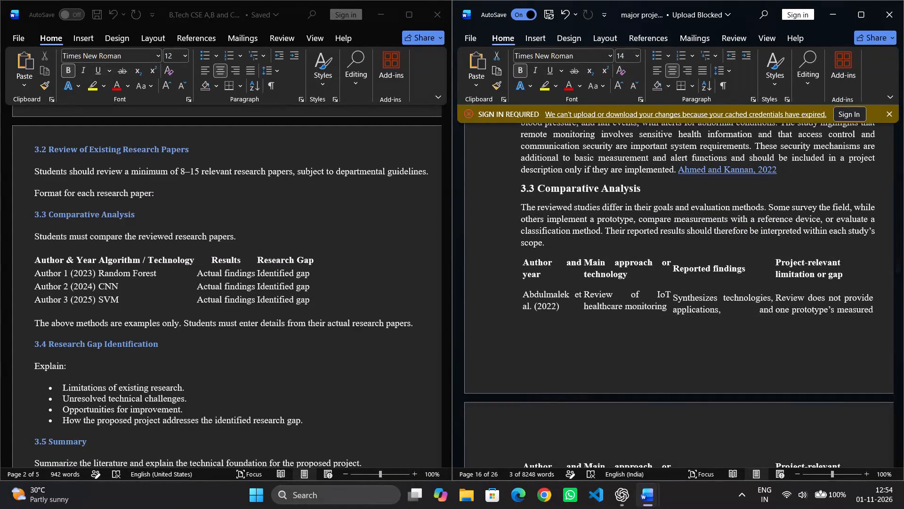
{"action": "scroll", "coordinate": [291, 223], "scroll_direction": "down", "scroll_amount": 5}
{"action": "scroll", "coordinate": [619, 221], "scroll_direction": "down", "scroll_amount": 6}
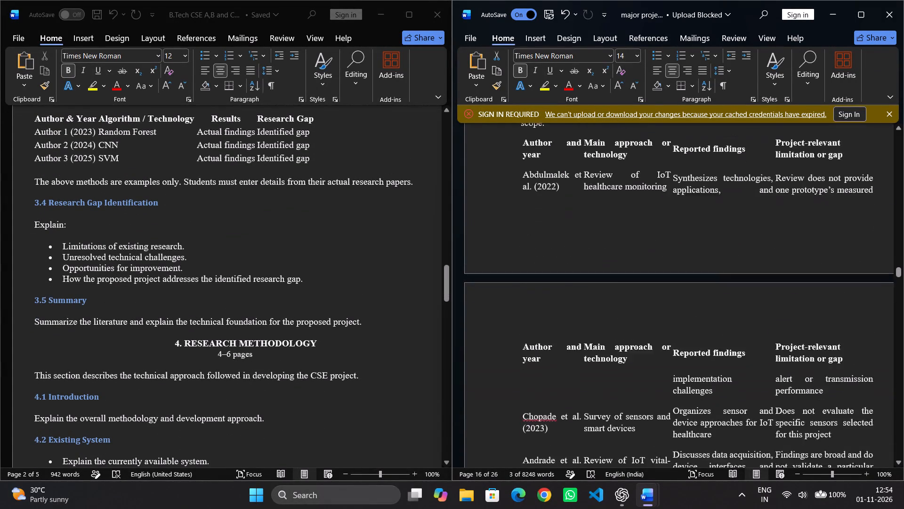
Compare the report's 3.4 Research Gap Identification and 3.5 Summary with the guide's requirements for those sections.
{"action": "scroll", "coordinate": [601, 217], "scroll_direction": "down", "scroll_amount": 20}
{"action": "scroll", "coordinate": [601, 217], "scroll_direction": "down", "scroll_amount": 20}
{"action": "scroll", "coordinate": [601, 217], "scroll_direction": "down", "scroll_amount": 2}
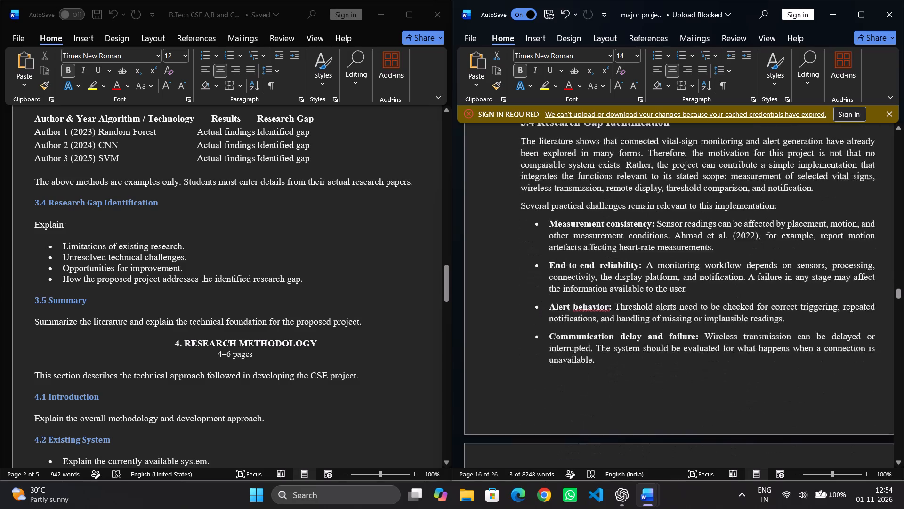
{"action": "scroll", "coordinate": [575, 185], "scroll_direction": "up", "scroll_amount": 4}
{"action": "scroll", "coordinate": [575, 185], "scroll_direction": "down", "scroll_amount": 5}
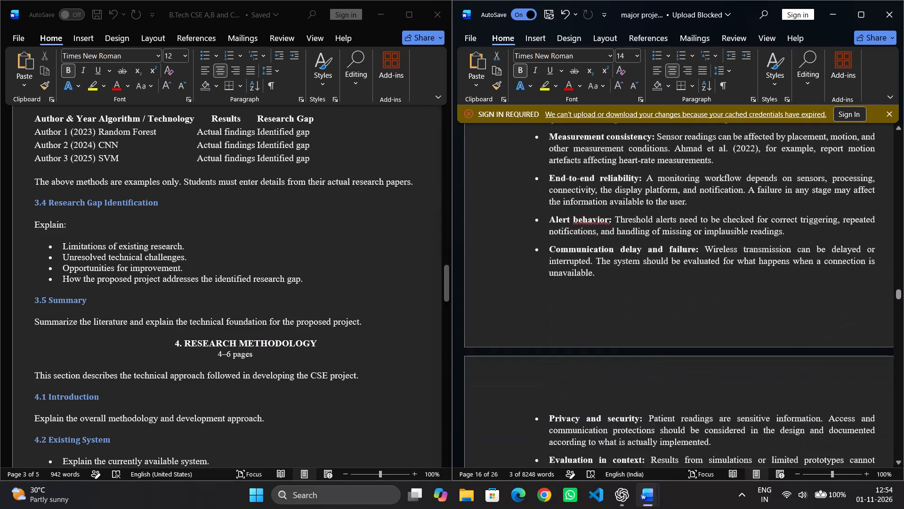
{"action": "scroll", "coordinate": [575, 185], "scroll_direction": "down", "scroll_amount": 19}
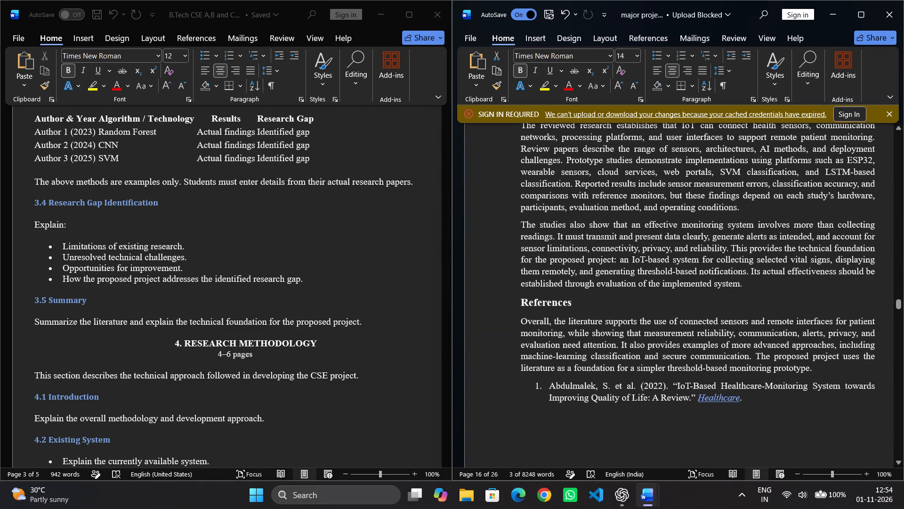
{"action": "scroll", "coordinate": [592, 238], "scroll_direction": "up", "scroll_amount": 1}
{"action": "scroll", "coordinate": [156, 252], "scroll_direction": "down", "scroll_amount": 3}
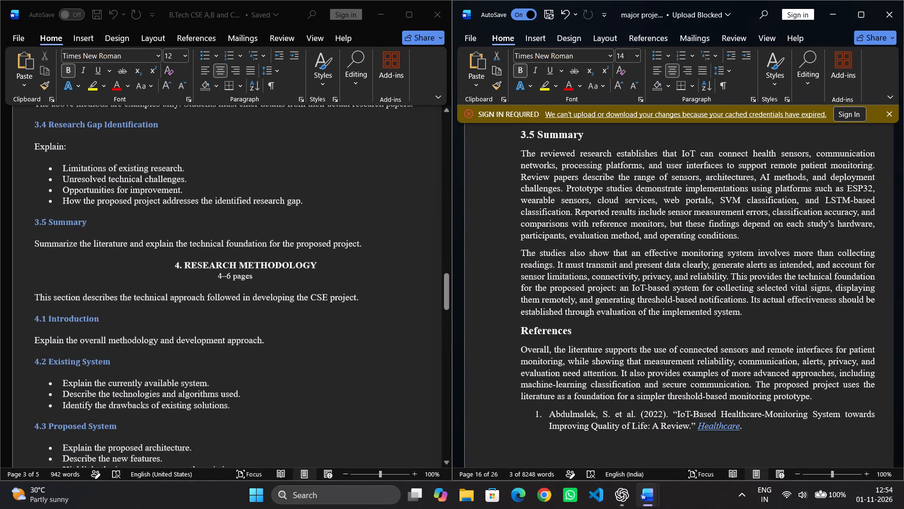
Examine the report's References list through to the Research Methodology chapter heading, with the guide at its own chapter 4.
{"action": "scroll", "coordinate": [179, 249], "scroll_direction": "down", "scroll_amount": 5}
{"action": "scroll", "coordinate": [764, 246], "scroll_direction": "down", "scroll_amount": 2}
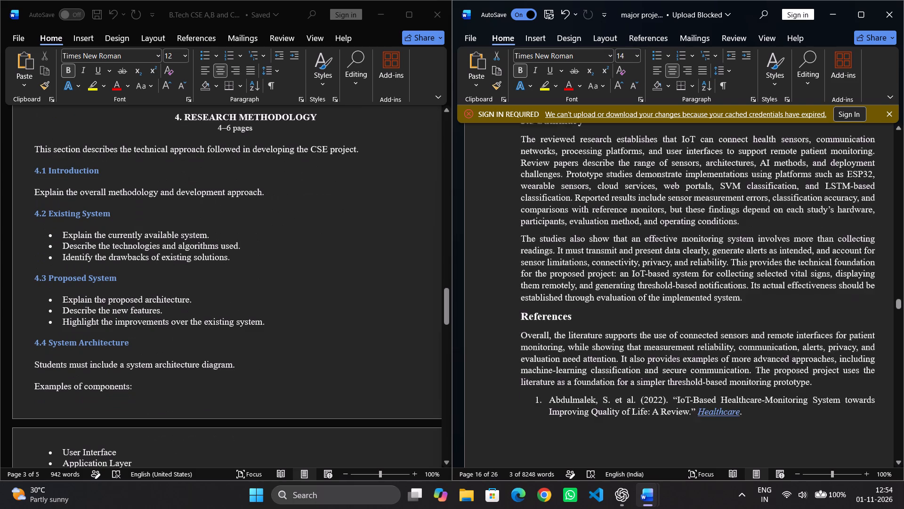
{"action": "scroll", "coordinate": [743, 249], "scroll_direction": "down", "scroll_amount": 14}
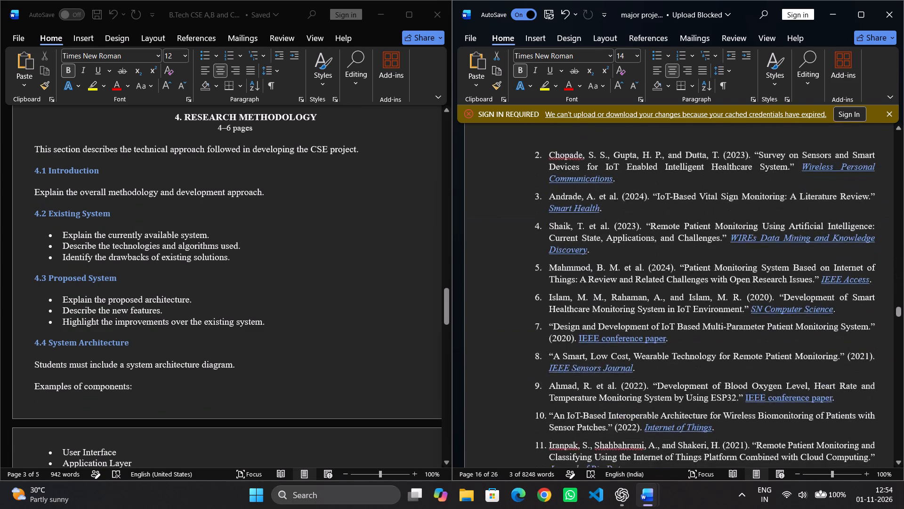
{"action": "scroll", "coordinate": [743, 251], "scroll_direction": "down", "scroll_amount": 18}
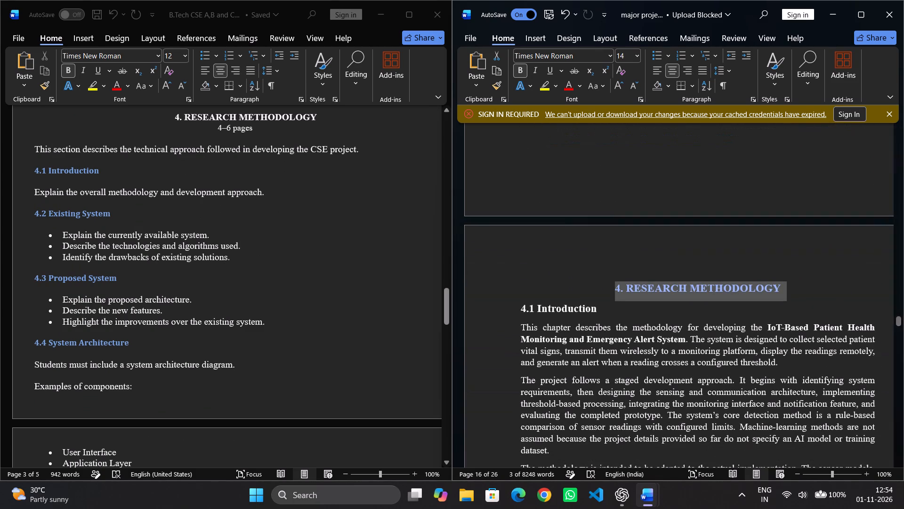
Read the guide's Research Methodology requirements from 4.1 Introduction to 4.5 Software and Hardware Requirements.
{"action": "scroll", "coordinate": [189, 200], "scroll_direction": "down", "scroll_amount": 7}
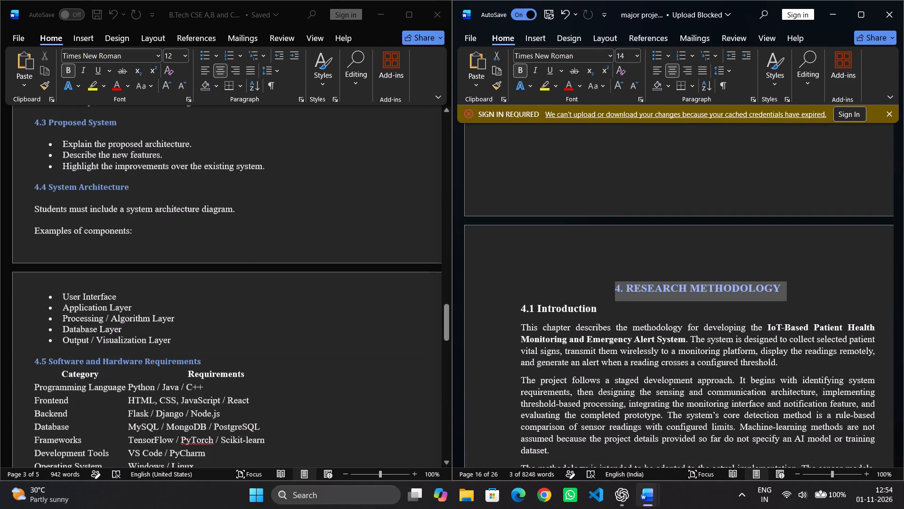
{"action": "scroll", "coordinate": [190, 206], "scroll_direction": "down", "scroll_amount": 3}
{"action": "scroll", "coordinate": [195, 225], "scroll_direction": "up", "scroll_amount": 6}
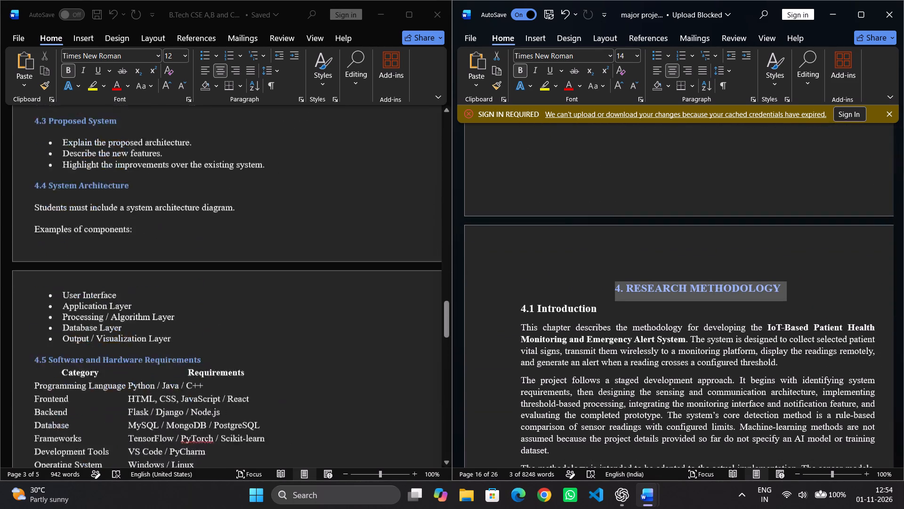
{"action": "scroll", "coordinate": [197, 225], "scroll_direction": "up", "scroll_amount": 9}
{"action": "scroll", "coordinate": [210, 234], "scroll_direction": "down", "scroll_amount": 2}
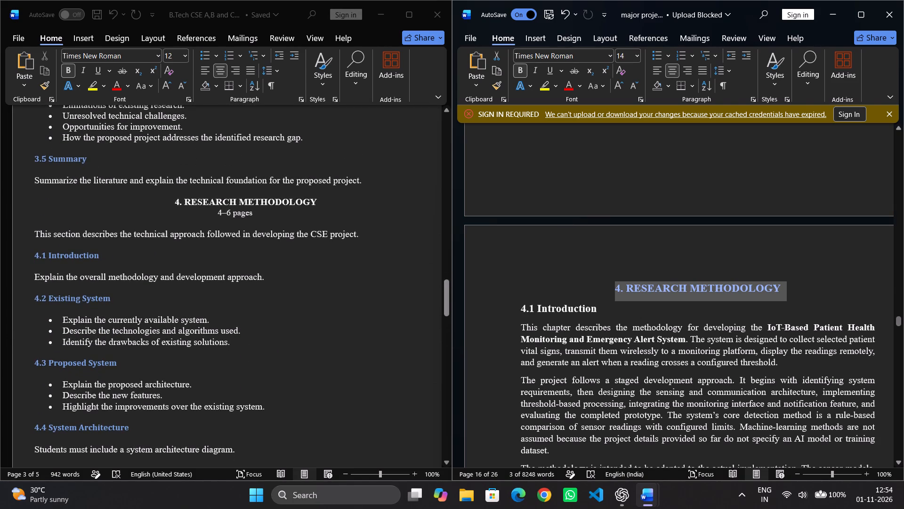
{"action": "scroll", "coordinate": [629, 238], "scroll_direction": "down", "scroll_amount": 4}
{"action": "scroll", "coordinate": [254, 247], "scroll_direction": "down", "scroll_amount": 3}
{"action": "scroll", "coordinate": [660, 235], "scroll_direction": "down", "scroll_amount": 2}
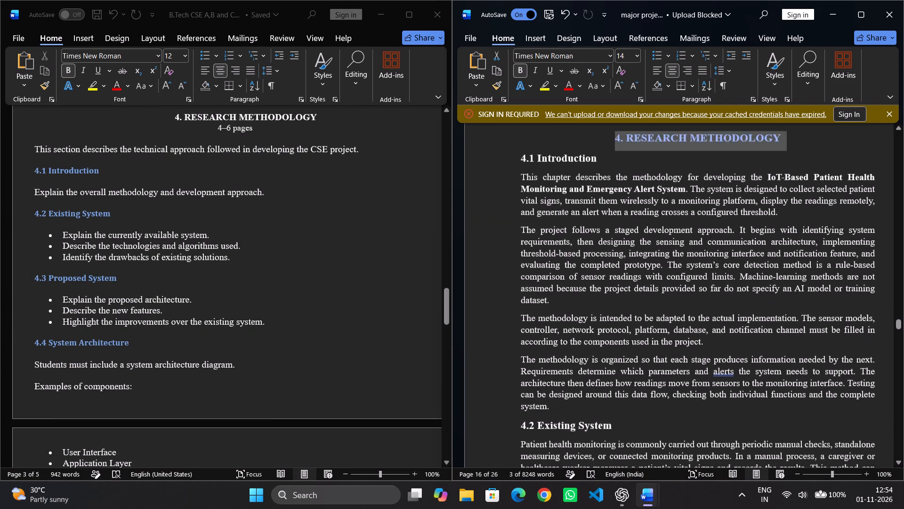
Check the report's 4.1 Introduction and 4.2 Existing System, including its drawbacks list, against the guide's points for those sections.
{"action": "scroll", "coordinate": [660, 238], "scroll_direction": "down", "scroll_amount": 3}
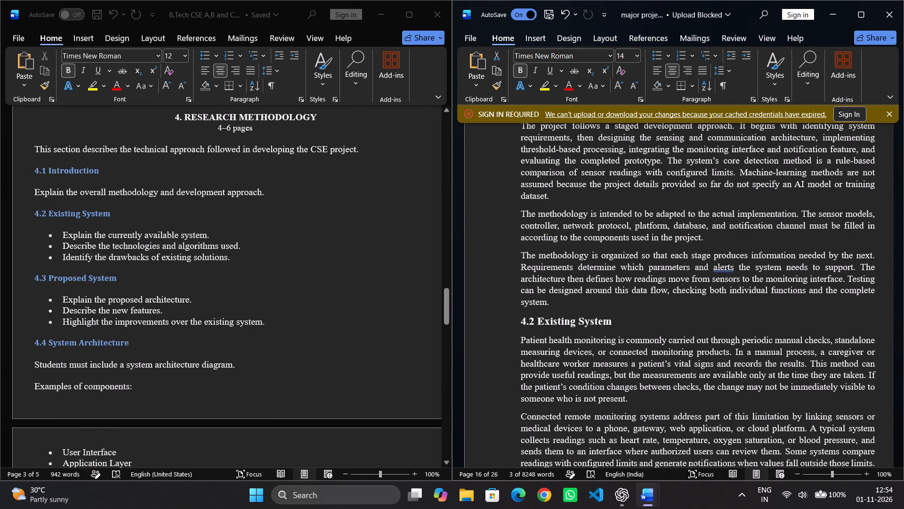
{"action": "scroll", "coordinate": [272, 240], "scroll_direction": "down", "scroll_amount": 1}
{"action": "scroll", "coordinate": [272, 240], "scroll_direction": "up", "scroll_amount": 2}
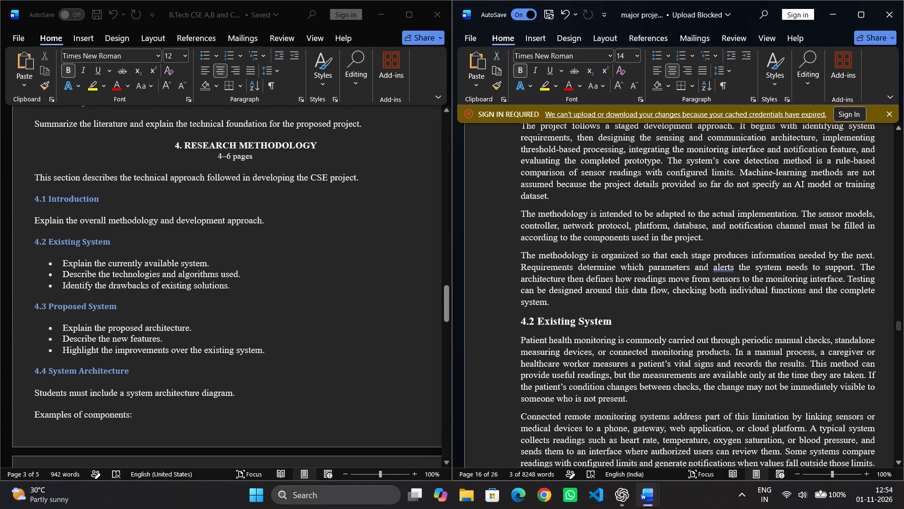
{"action": "scroll", "coordinate": [749, 231], "scroll_direction": "up", "scroll_amount": 1}
{"action": "scroll", "coordinate": [485, 257], "scroll_direction": "up", "scroll_amount": 5}
{"action": "scroll", "coordinate": [578, 223], "scroll_direction": "down", "scroll_amount": 7}
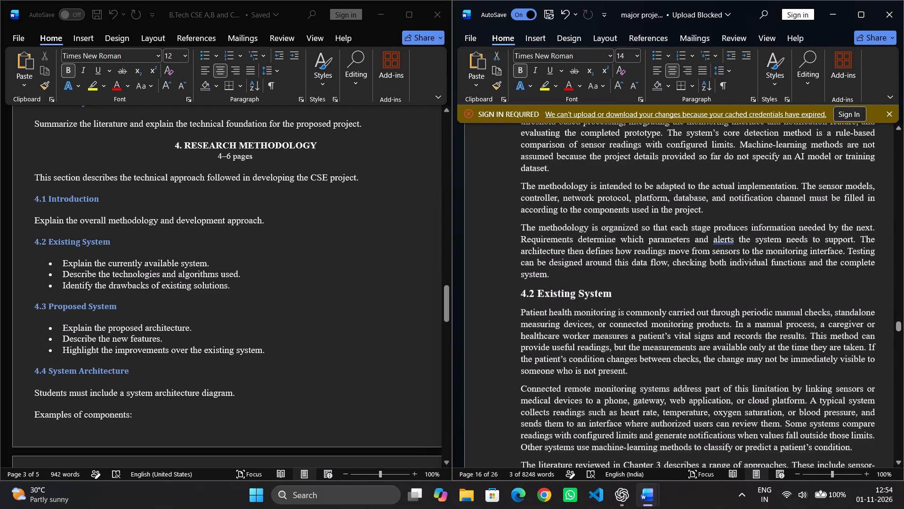
{"action": "scroll", "coordinate": [580, 217], "scroll_direction": "down", "scroll_amount": 16}
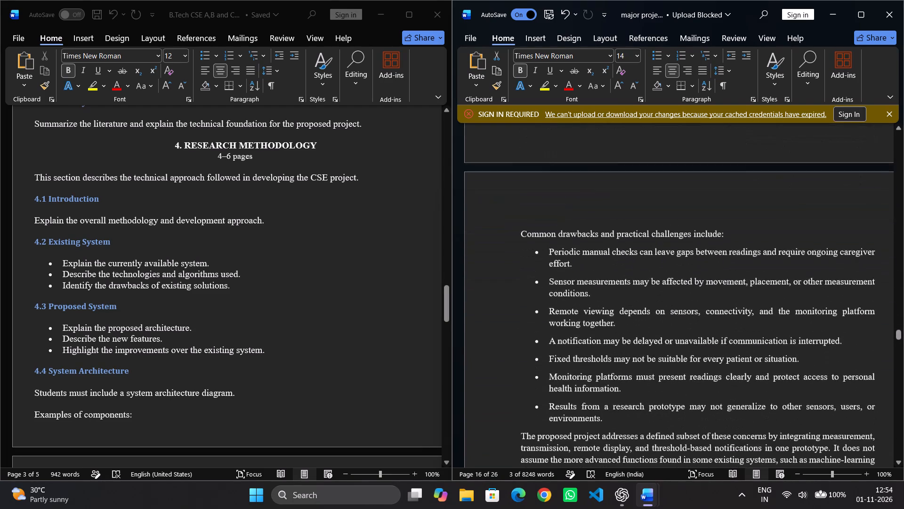
{"action": "scroll", "coordinate": [395, 225], "scroll_direction": "up", "scroll_amount": 1}
{"action": "scroll", "coordinate": [729, 207], "scroll_direction": "up", "scroll_amount": 14}
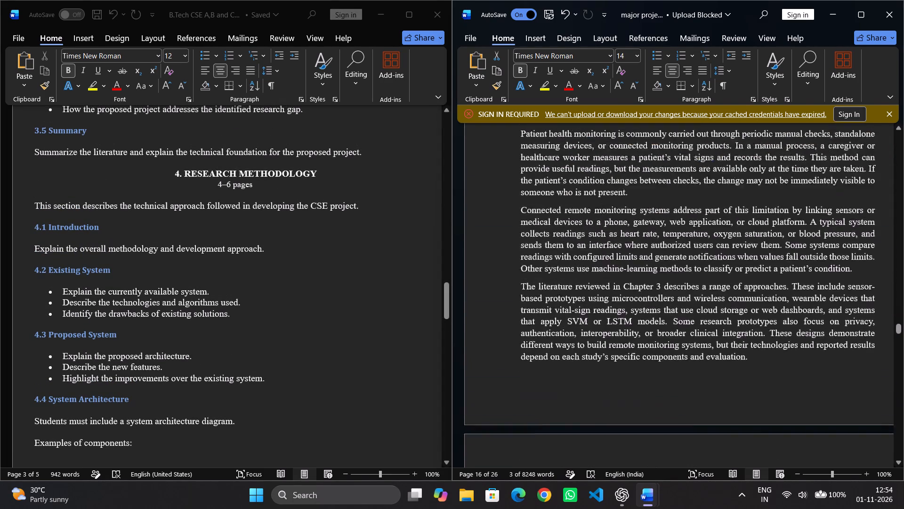
{"action": "scroll", "coordinate": [730, 207], "scroll_direction": "up", "scroll_amount": 9}
{"action": "scroll", "coordinate": [730, 207], "scroll_direction": "down", "scroll_amount": 12}
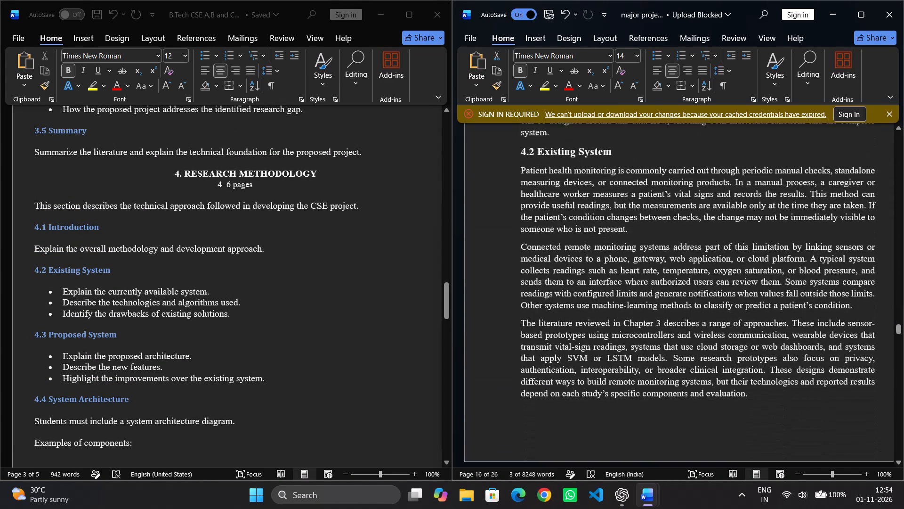
Review the report's 4.3 Proposed System and 4.4 System Architecture, including the diagram and flowchart code, against the guide.
{"action": "scroll", "coordinate": [727, 199], "scroll_direction": "down", "scroll_amount": 18}
{"action": "scroll", "coordinate": [724, 204], "scroll_direction": "down", "scroll_amount": 4}
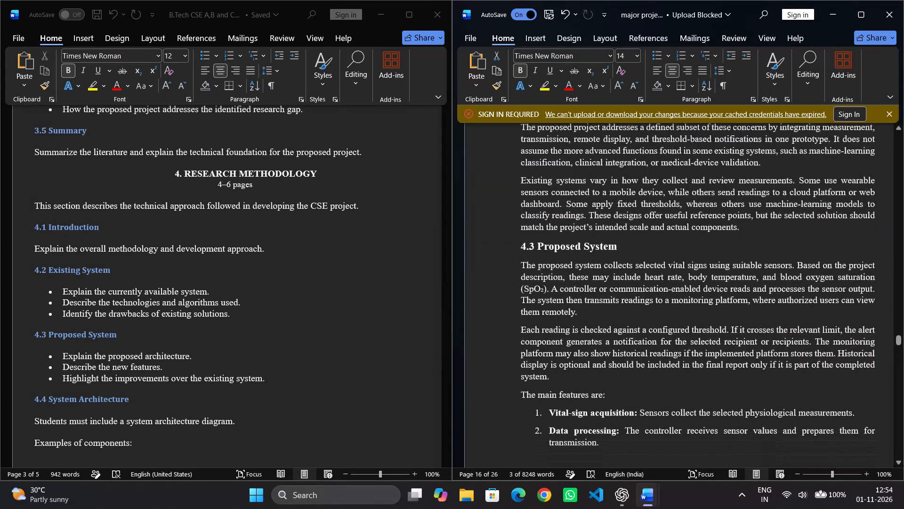
{"action": "scroll", "coordinate": [724, 204], "scroll_direction": "up", "scroll_amount": 2}
{"action": "scroll", "coordinate": [724, 204], "scroll_direction": "down", "scroll_amount": 2}
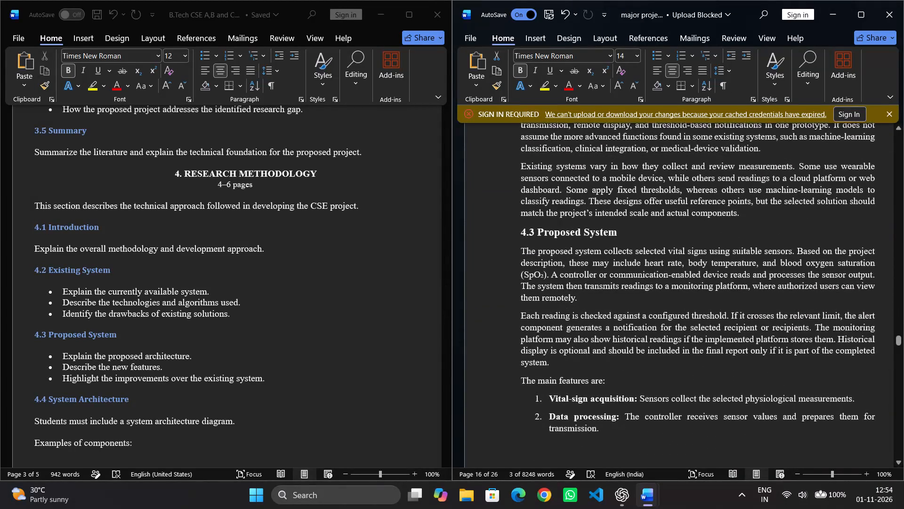
{"action": "scroll", "coordinate": [724, 204], "scroll_direction": "down", "scroll_amount": 19}
{"action": "scroll", "coordinate": [724, 204], "scroll_direction": "down", "scroll_amount": 3}
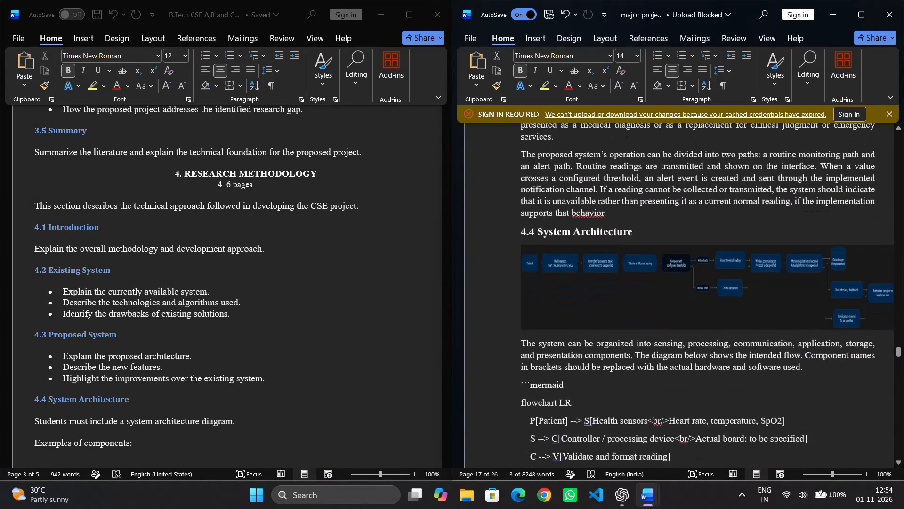
{"action": "scroll", "coordinate": [724, 204], "scroll_direction": "down", "scroll_amount": 9}
{"action": "scroll", "coordinate": [724, 204], "scroll_direction": "down", "scroll_amount": 13}
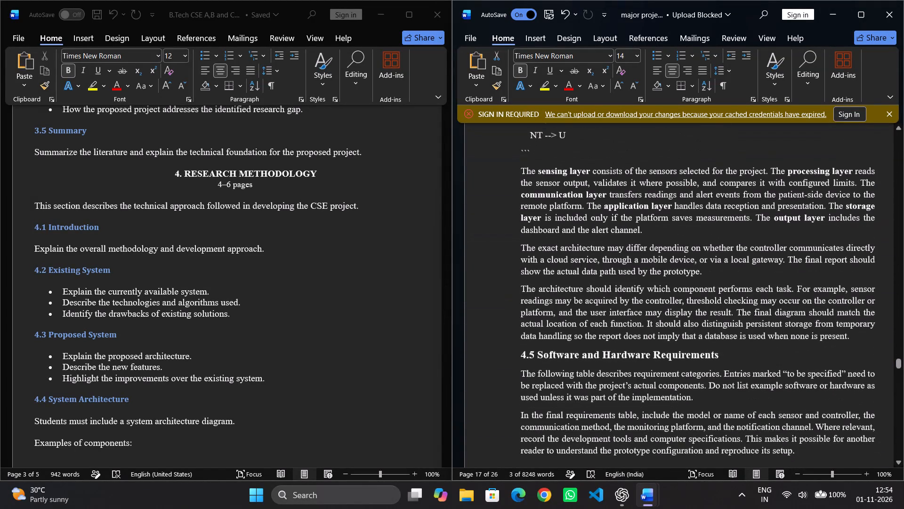
Compare the report's 4.5 Software and Hardware Requirements table and 4.6 Dataset and Input Data Description with the guide's counterparts.
{"action": "scroll", "coordinate": [374, 265], "scroll_direction": "down", "scroll_amount": 10}
{"action": "scroll", "coordinate": [375, 256], "scroll_direction": "up", "scroll_amount": 3}
{"action": "scroll", "coordinate": [375, 256], "scroll_direction": "down", "scroll_amount": 6}
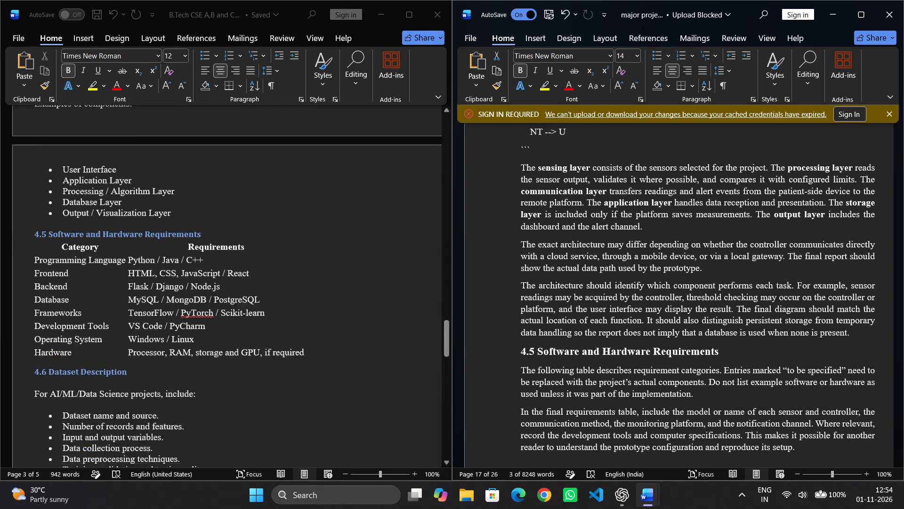
{"action": "scroll", "coordinate": [375, 253], "scroll_direction": "down", "scroll_amount": 2}
{"action": "scroll", "coordinate": [591, 238], "scroll_direction": "down", "scroll_amount": 8}
{"action": "scroll", "coordinate": [588, 240], "scroll_direction": "up", "scroll_amount": 4}
{"action": "scroll", "coordinate": [585, 240], "scroll_direction": "down", "scroll_amount": 6}
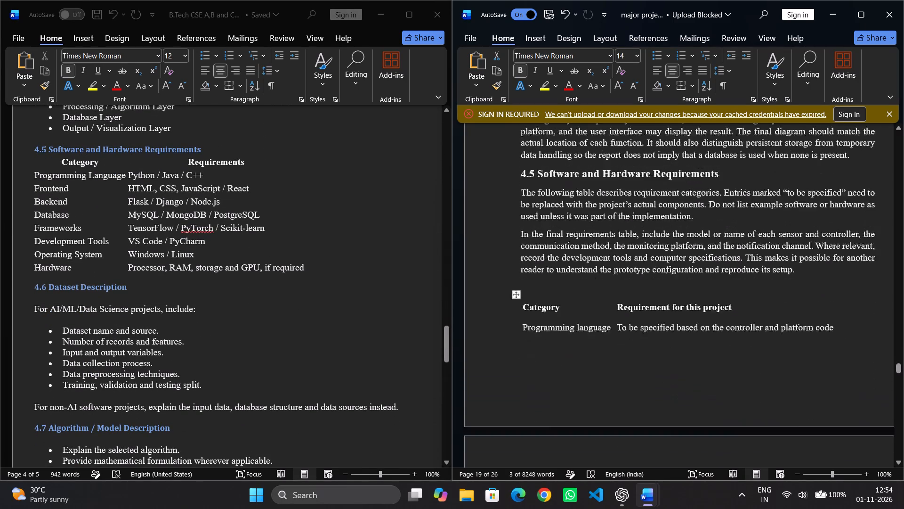
{"action": "scroll", "coordinate": [585, 240], "scroll_direction": "down", "scroll_amount": 20}
{"action": "scroll", "coordinate": [570, 234], "scroll_direction": "down", "scroll_amount": 3}
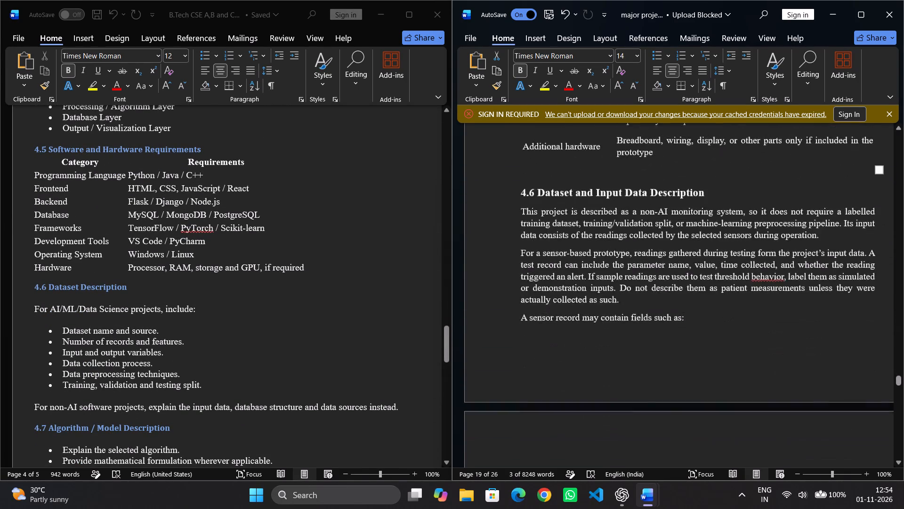
{"action": "scroll", "coordinate": [570, 234], "scroll_direction": "down", "scroll_amount": 17}
{"action": "scroll", "coordinate": [570, 232], "scroll_direction": "down", "scroll_amount": 4}
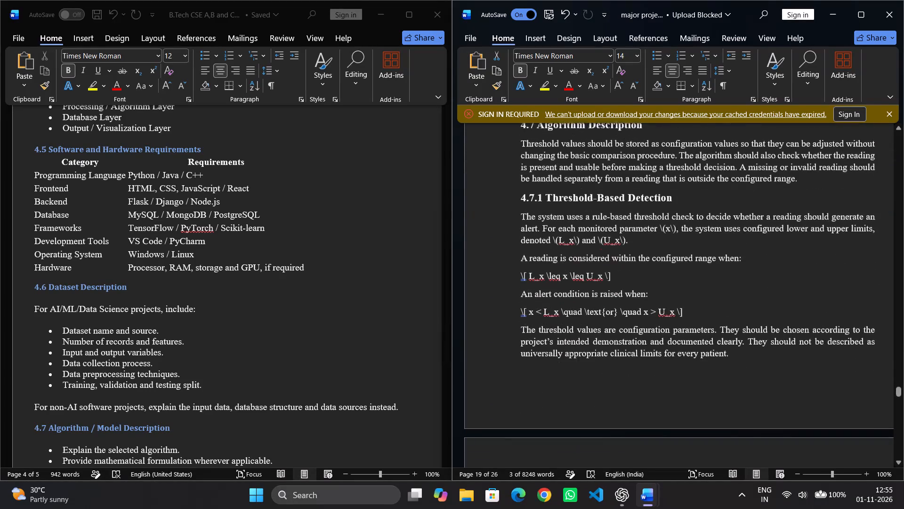
Check the report's 4.7 Algorithm Description, from threshold-based detection through the processing procedure to the pseudocode, against the guide's 4.7 requirements.
{"action": "scroll", "coordinate": [262, 254], "scroll_direction": "down", "scroll_amount": 11}
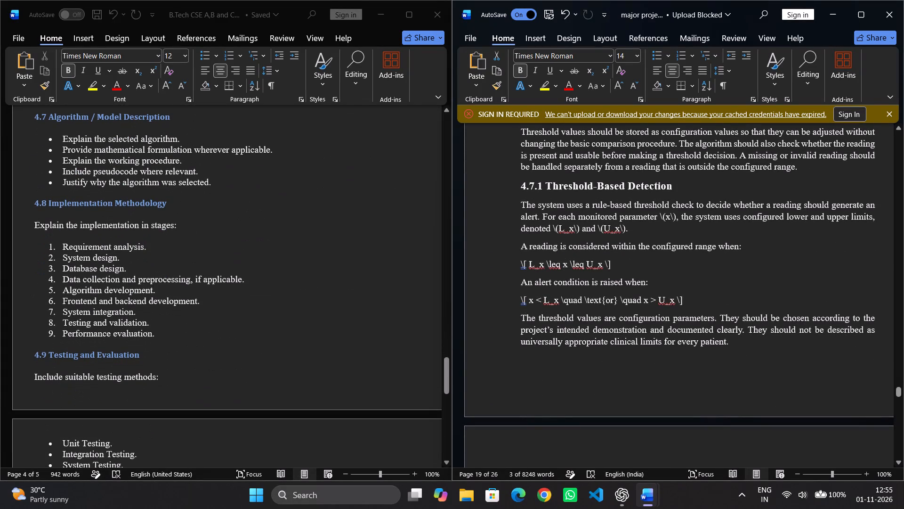
{"action": "scroll", "coordinate": [589, 246], "scroll_direction": "down", "scroll_amount": 8}
{"action": "scroll", "coordinate": [574, 245], "scroll_direction": "up", "scroll_amount": 5}
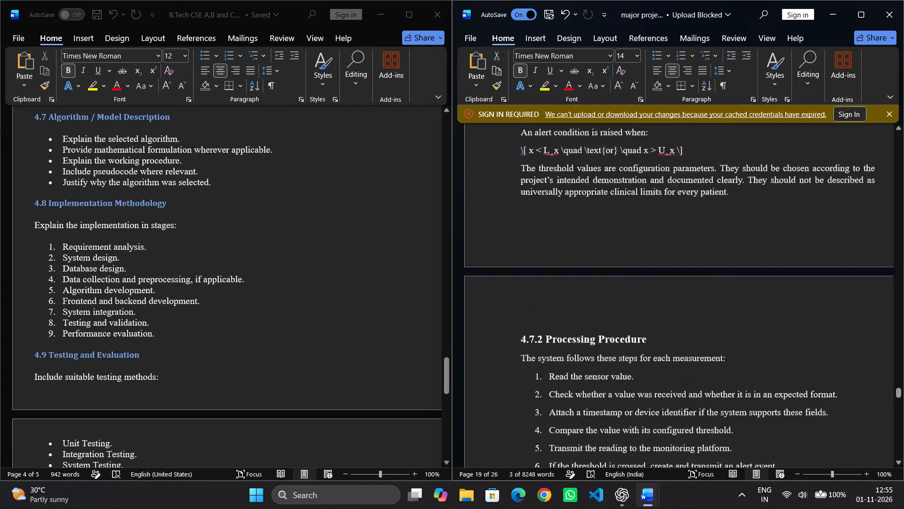
{"action": "scroll", "coordinate": [574, 245], "scroll_direction": "up", "scroll_amount": 6}
{"action": "scroll", "coordinate": [574, 245], "scroll_direction": "down", "scroll_amount": 7}
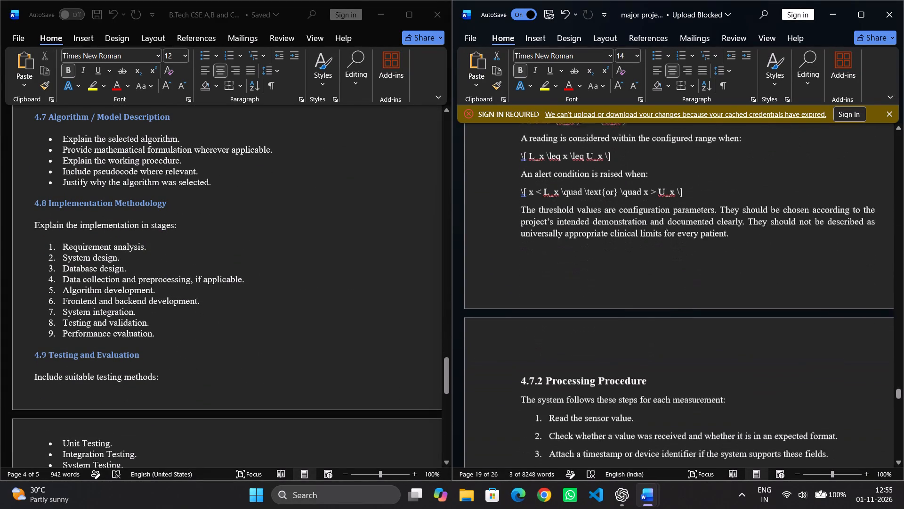
{"action": "scroll", "coordinate": [569, 241], "scroll_direction": "down", "scroll_amount": 15}
{"action": "scroll", "coordinate": [568, 240], "scroll_direction": "up", "scroll_amount": 1}
{"action": "scroll", "coordinate": [568, 240], "scroll_direction": "down", "scroll_amount": 1}
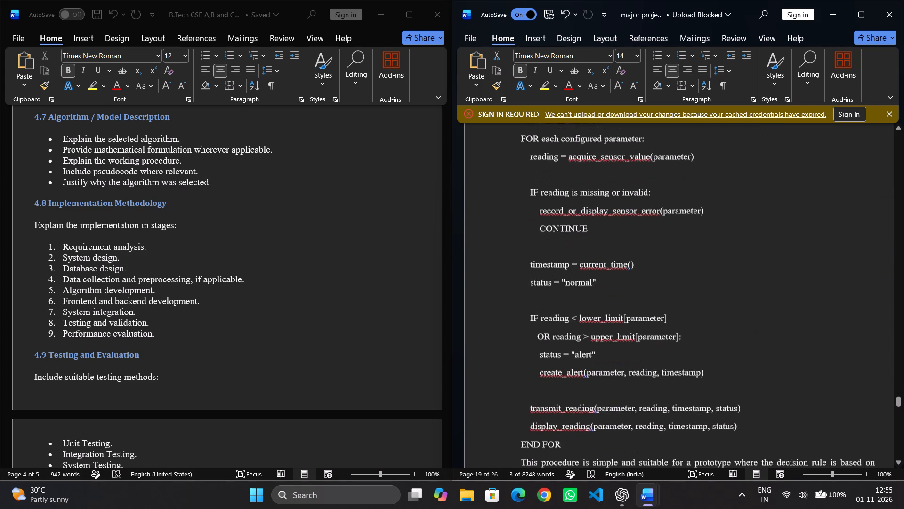
Check the end of the report's 4.7 and its 4.8 Implementation Methodology stages against the guide's list of implementation stages.
{"action": "scroll", "coordinate": [568, 240], "scroll_direction": "down", "scroll_amount": 8}
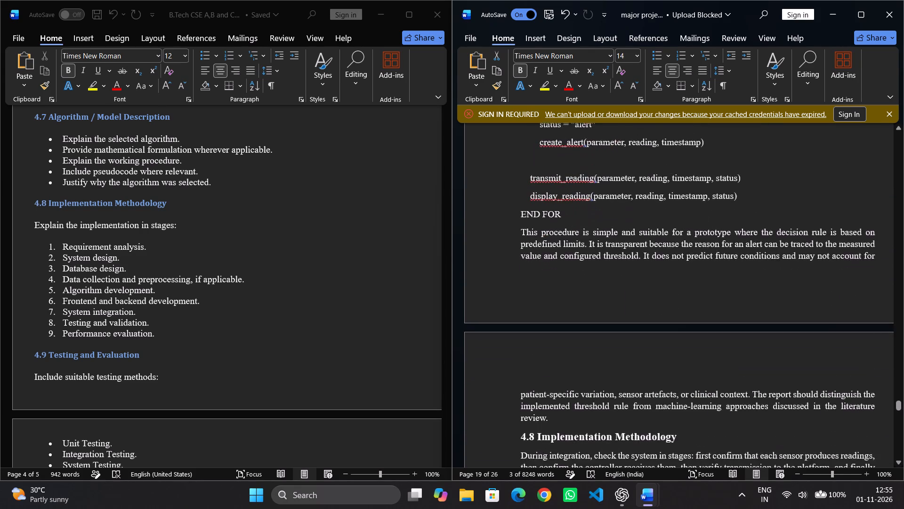
{"action": "scroll", "coordinate": [568, 240], "scroll_direction": "down", "scroll_amount": 6}
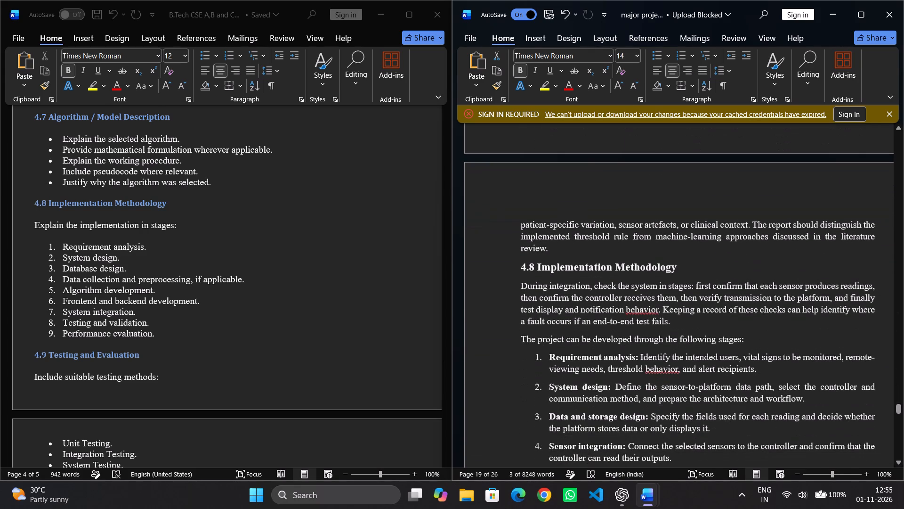
{"action": "scroll", "coordinate": [568, 240], "scroll_direction": "up", "scroll_amount": 3}
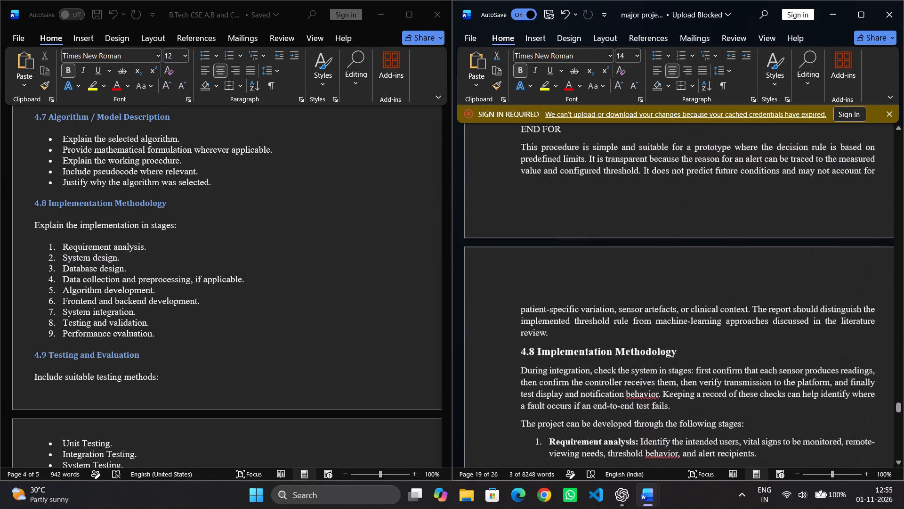
{"action": "scroll", "coordinate": [314, 273], "scroll_direction": "down", "scroll_amount": 3}
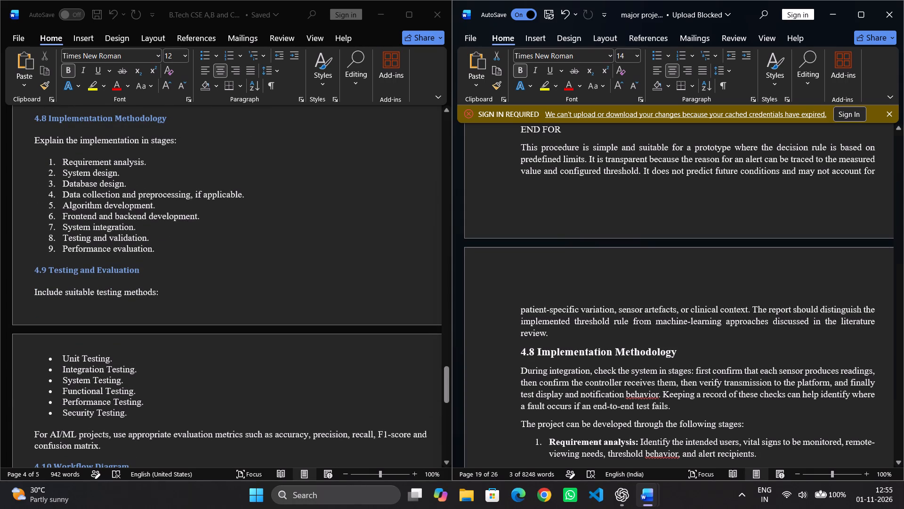
{"action": "scroll", "coordinate": [653, 263], "scroll_direction": "down", "scroll_amount": 6}
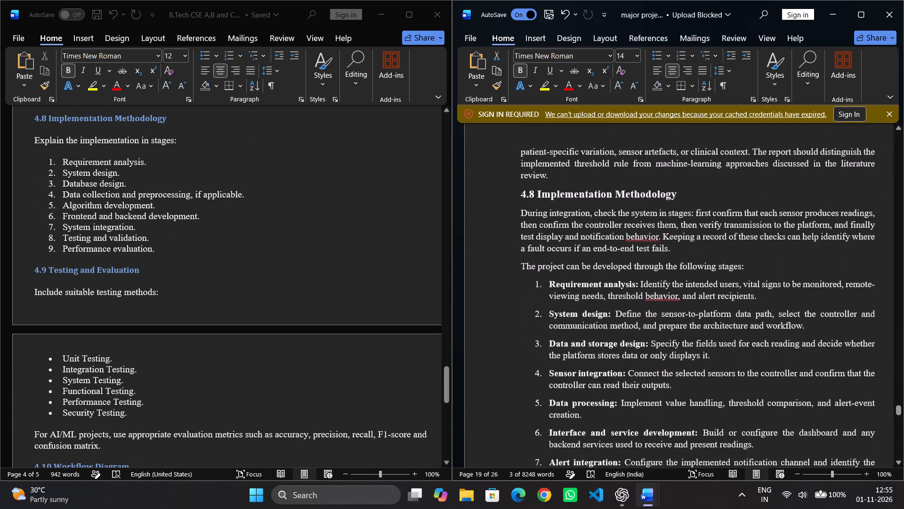
{"action": "scroll", "coordinate": [644, 261], "scroll_direction": "down", "scroll_amount": 12}
{"action": "scroll", "coordinate": [224, 268], "scroll_direction": "down", "scroll_amount": 4}
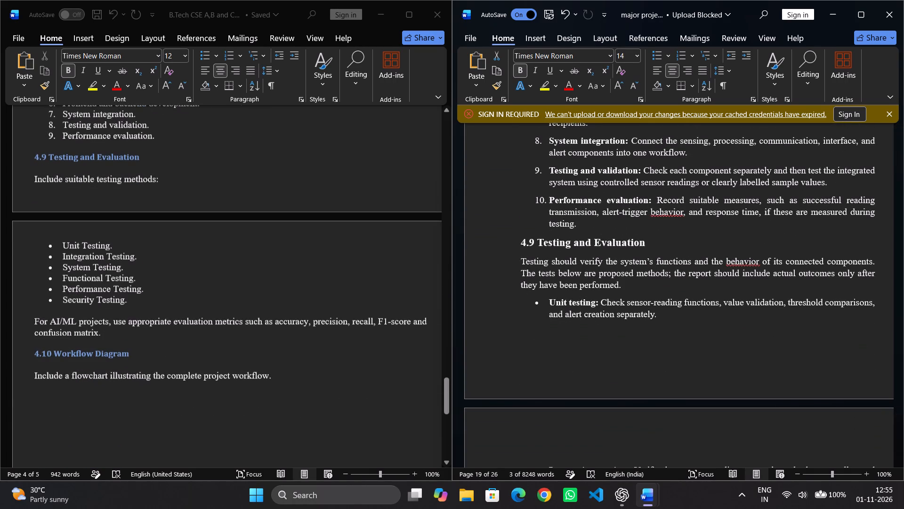
Compare the testing methods in the report's 4.9 Testing and Evaluation with those the guide requires.
{"action": "scroll", "coordinate": [232, 277], "scroll_direction": "down", "scroll_amount": 2}
{"action": "scroll", "coordinate": [232, 280], "scroll_direction": "up", "scroll_amount": 2}
{"action": "scroll", "coordinate": [799, 259], "scroll_direction": "down", "scroll_amount": 6}
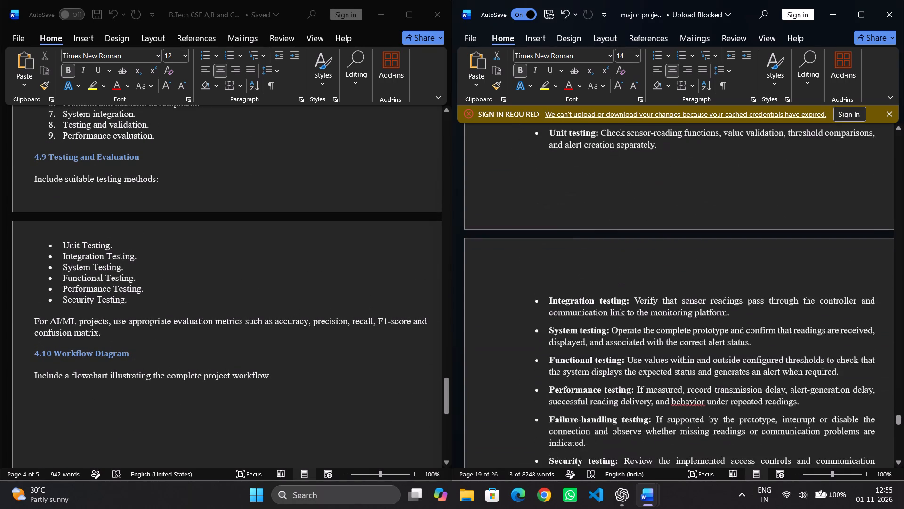
{"action": "scroll", "coordinate": [756, 256], "scroll_direction": "down", "scroll_amount": 6}
{"action": "scroll", "coordinate": [716, 242], "scroll_direction": "down", "scroll_amount": 10}
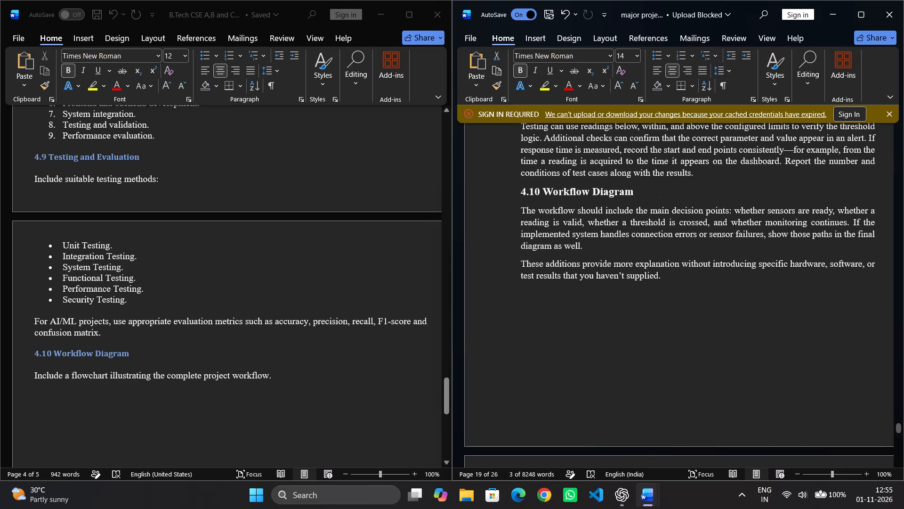
Review the report's 4.10 Workflow Diagram, including the flowchart image, mermaid code and closing paragraph, against the guide's flowchart requirement.
{"action": "scroll", "coordinate": [268, 274], "scroll_direction": "down", "scroll_amount": 7}
{"action": "scroll", "coordinate": [693, 253], "scroll_direction": "down", "scroll_amount": 14}
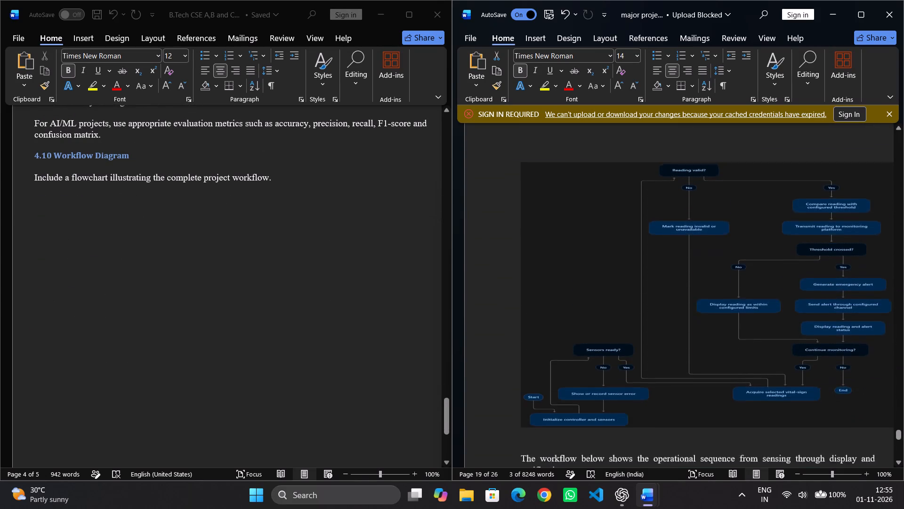
{"action": "scroll", "coordinate": [685, 251], "scroll_direction": "down", "scroll_amount": 2}
{"action": "scroll", "coordinate": [685, 251], "scroll_direction": "down", "scroll_amount": 20}
{"action": "scroll", "coordinate": [685, 251], "scroll_direction": "down", "scroll_amount": 9}
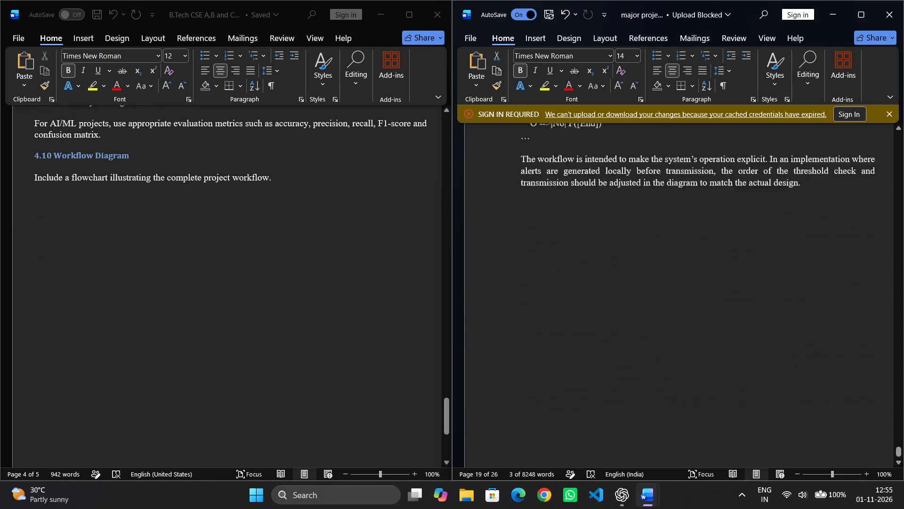
{"action": "scroll", "coordinate": [681, 249], "scroll_direction": "down", "scroll_amount": 2}
{"action": "scroll", "coordinate": [681, 245], "scroll_direction": "up", "scroll_amount": 13}
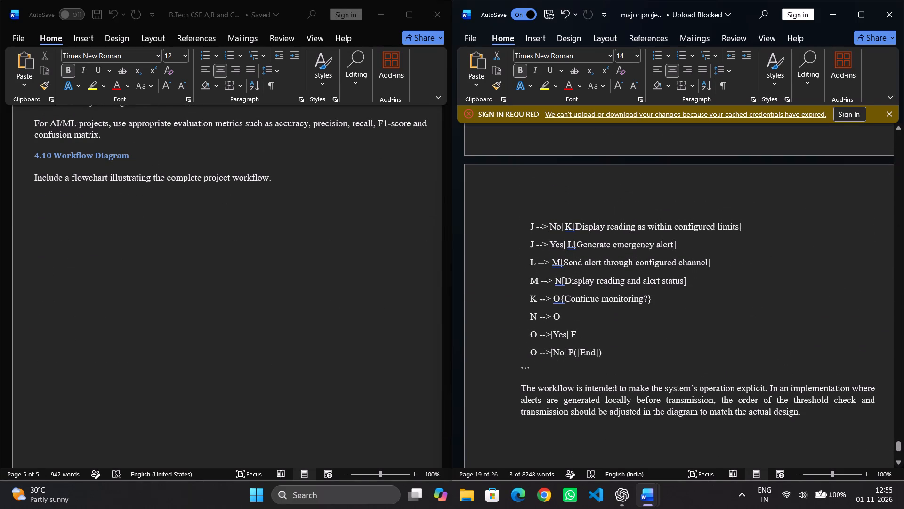
{"action": "scroll", "coordinate": [657, 287], "scroll_direction": "up", "scroll_amount": 8}
{"action": "scroll", "coordinate": [673, 238], "scroll_direction": "up", "scroll_amount": 8}
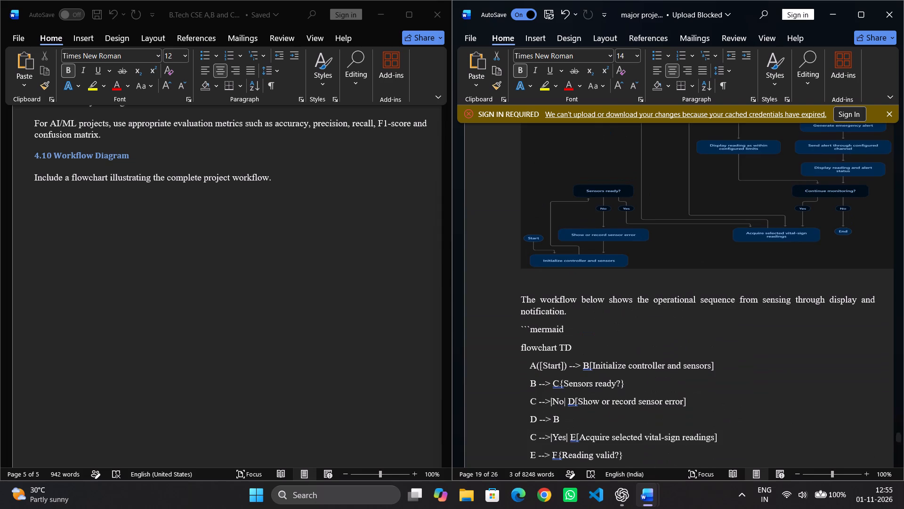
Delete the entire References section, from its heading and introductory paragraph through the numbered list, between 3.5 Summary and chapter 4.
{"action": "scroll", "coordinate": [678, 305], "scroll_direction": "up", "scroll_amount": 20}
{"action": "scroll", "coordinate": [678, 305], "scroll_direction": "up", "scroll_amount": 20}
{"action": "scroll", "coordinate": [678, 305], "scroll_direction": "up", "scroll_amount": 1}
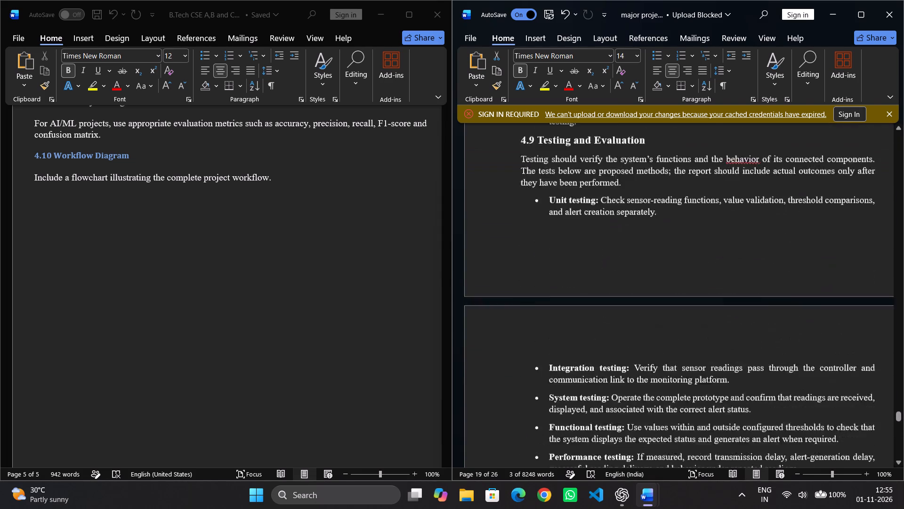
{"action": "scroll", "coordinate": [676, 305], "scroll_direction": "up", "scroll_amount": 20}
{"action": "scroll", "coordinate": [676, 305], "scroll_direction": "up", "scroll_amount": 20}
{"action": "scroll", "coordinate": [676, 305], "scroll_direction": "up", "scroll_amount": 17}
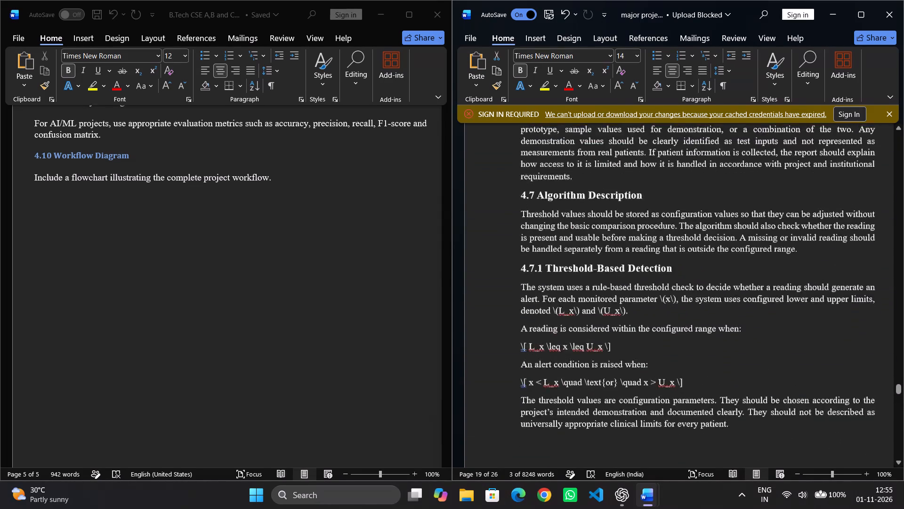
{"action": "scroll", "coordinate": [629, 323], "scroll_direction": "up", "scroll_amount": 20}
{"action": "scroll", "coordinate": [629, 323], "scroll_direction": "up", "scroll_amount": 20}
{"action": "scroll", "coordinate": [629, 323], "scroll_direction": "up", "scroll_amount": 17}
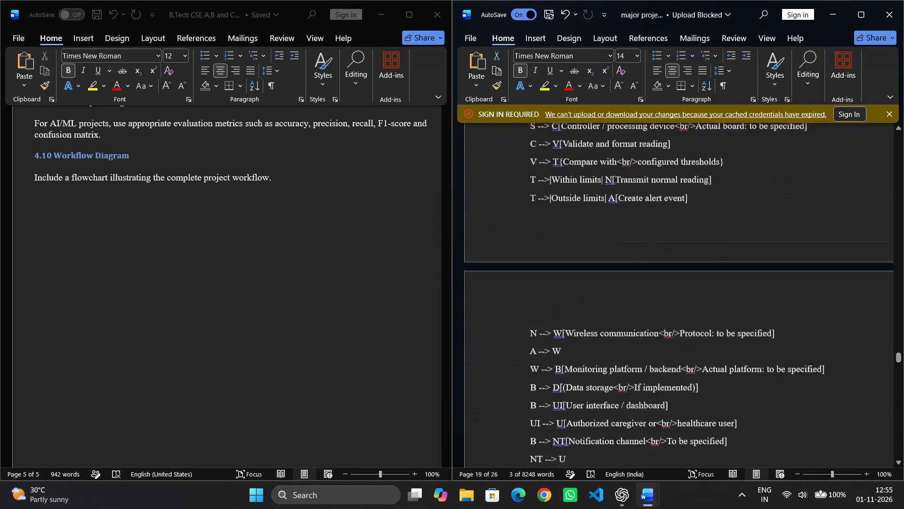
{"action": "scroll", "coordinate": [629, 323], "scroll_direction": "up", "scroll_amount": 20}
{"action": "scroll", "coordinate": [629, 323], "scroll_direction": "up", "scroll_amount": 20}
{"action": "scroll", "coordinate": [629, 323], "scroll_direction": "up", "scroll_amount": 17}
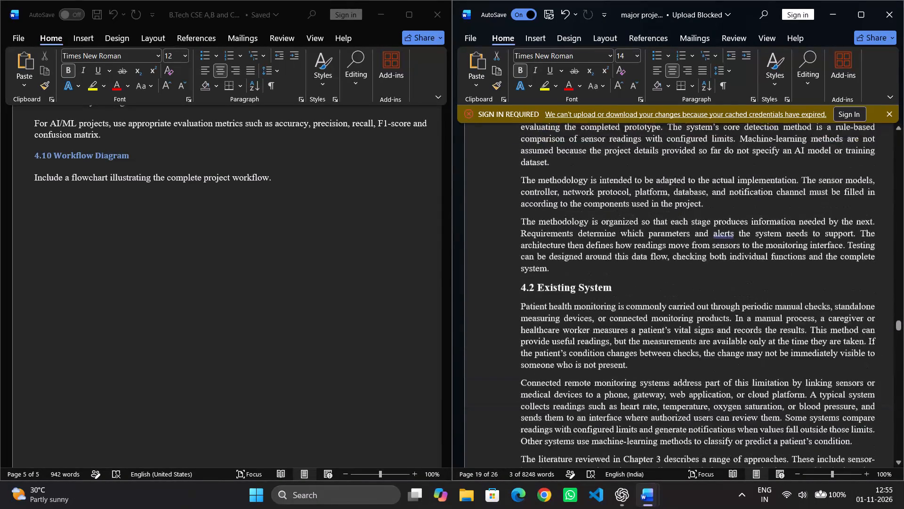
{"action": "scroll", "coordinate": [629, 323], "scroll_direction": "up", "scroll_amount": 20}
{"action": "scroll", "coordinate": [629, 323], "scroll_direction": "up", "scroll_amount": 19}
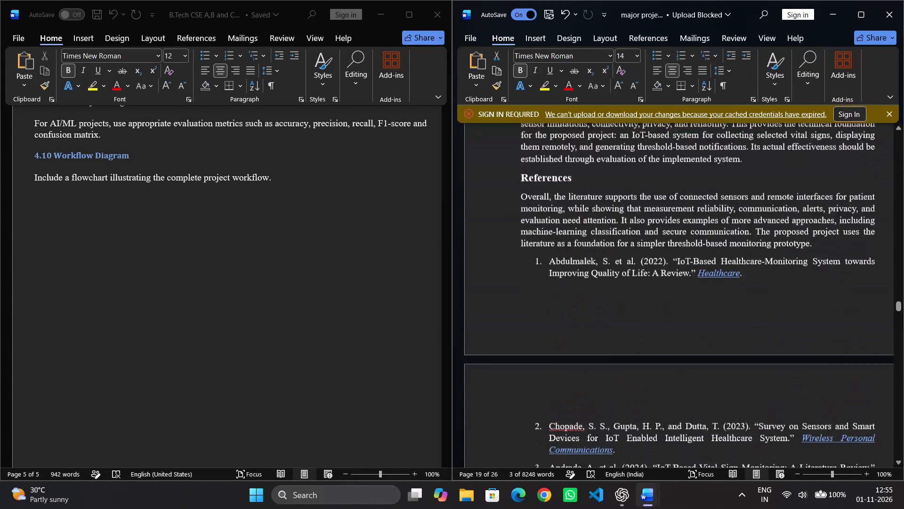
{"action": "scroll", "coordinate": [607, 332], "scroll_direction": "up", "scroll_amount": 2}
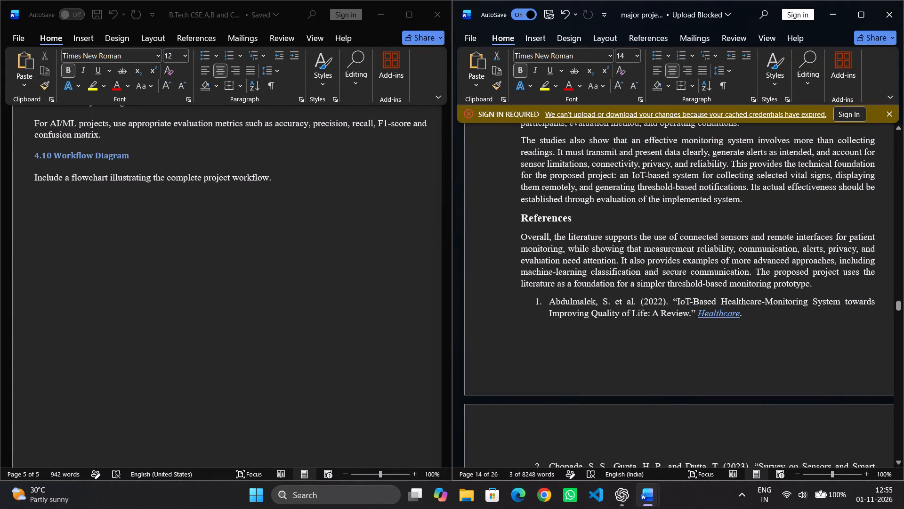
{"action": "left_click_drag", "start_coordinate": [521, 212], "coordinate": [779, 403]}
{"action": "scroll", "coordinate": [791, 450], "scroll_direction": "down", "scroll_amount": 11}
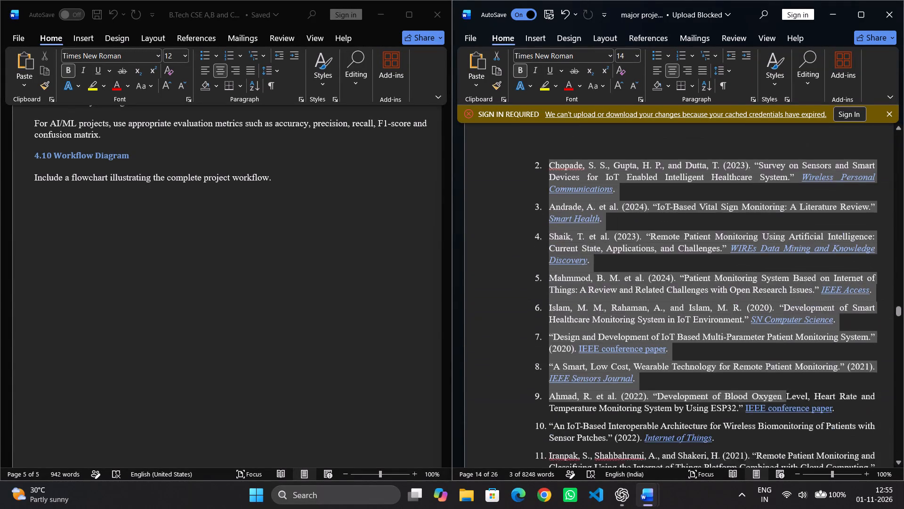
{"action": "left_click_drag", "start_coordinate": [779, 403], "coordinate": [744, 384]}
{"action": "scroll", "coordinate": [769, 377], "scroll_direction": "down", "scroll_amount": 14}
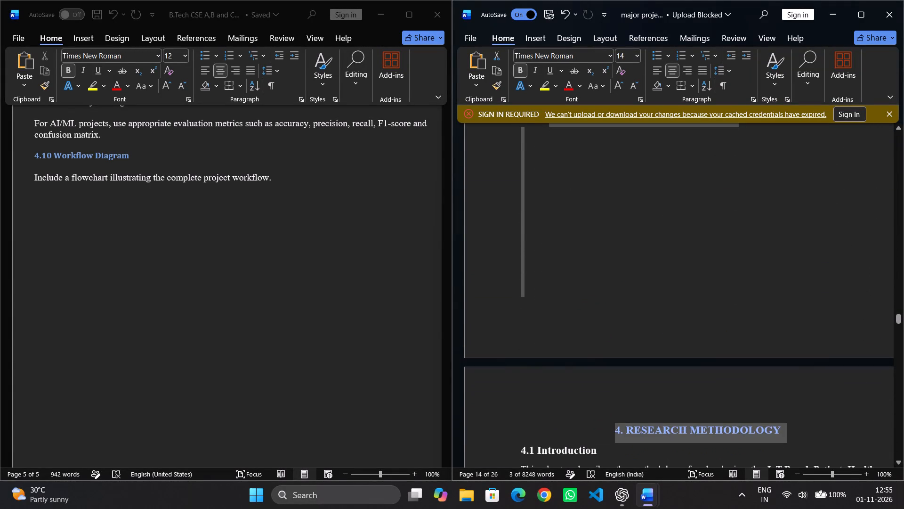
{"action": "left_click_drag", "start_coordinate": [744, 384], "coordinate": [731, 335]}
{"action": "key", "text": "BackSpace"}
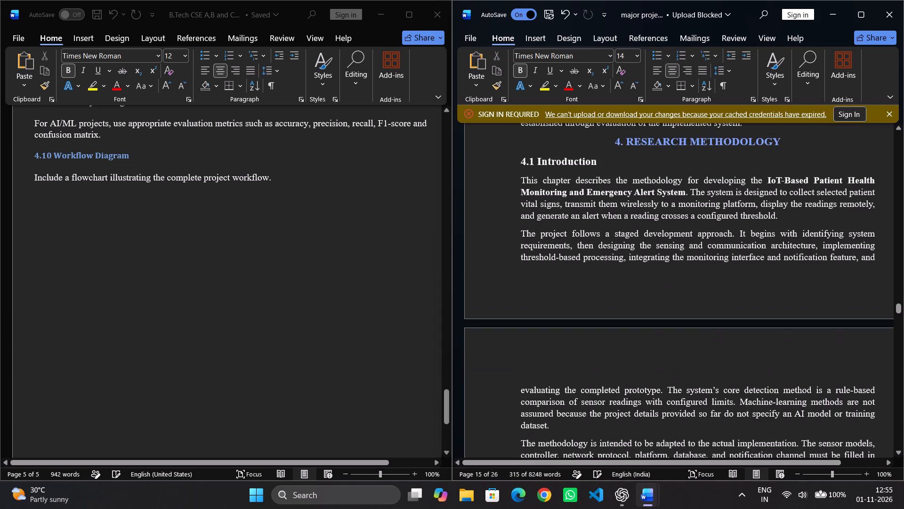
Insert six blank lines before the "4. RESEARCH METHODOLOGY" heading so that chapter 4 starts on a new page.
{"action": "key", "text": "Return"}
{"action": "key", "text": "Return"}
{"action": "key", "text": "Return"}
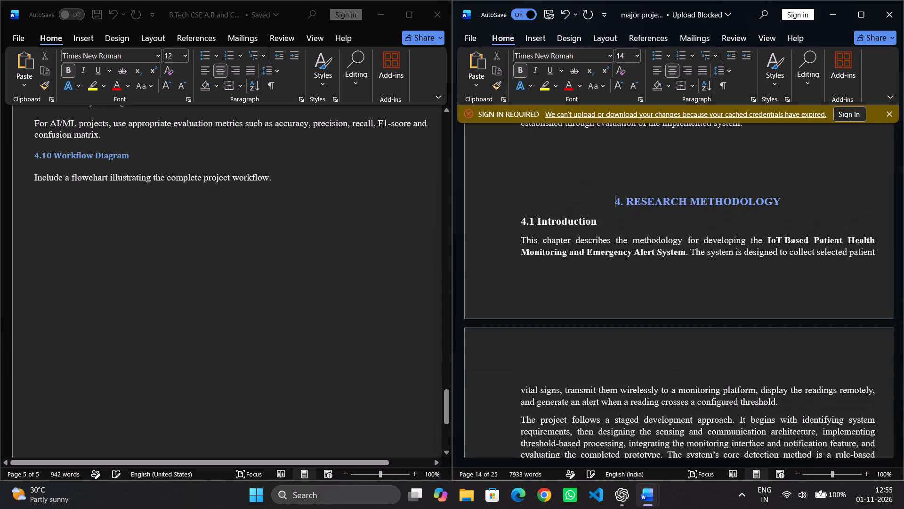
{"action": "key", "text": "Return"}
{"action": "key", "text": "Return"}
{"action": "key", "text": "Return"}
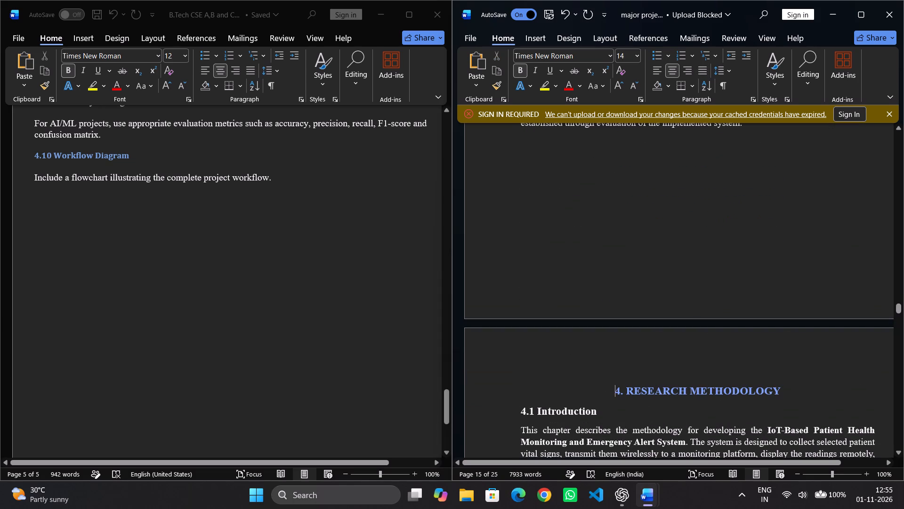
{"action": "scroll", "coordinate": [681, 294], "scroll_direction": "down", "scroll_amount": 12}
{"action": "scroll", "coordinate": [567, 378], "scroll_direction": "up", "scroll_amount": 9}
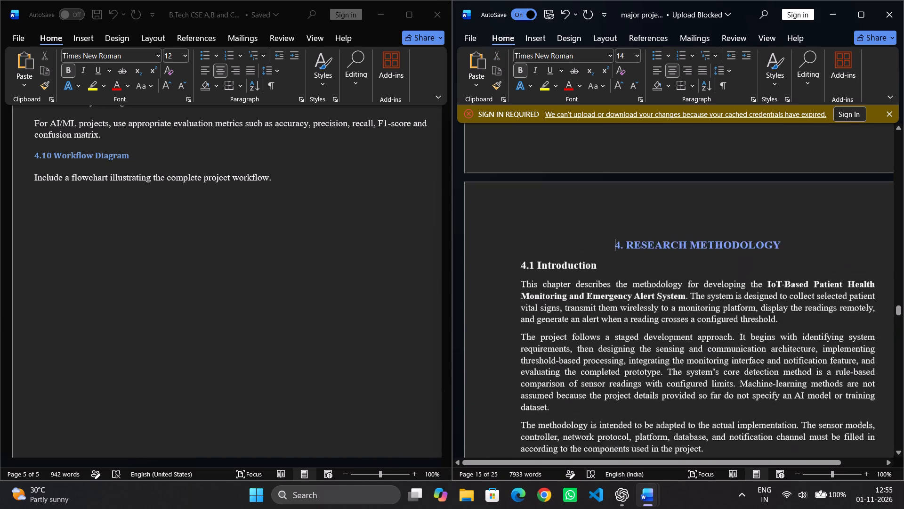
{"action": "scroll", "coordinate": [572, 370], "scroll_direction": "up", "scroll_amount": 12}
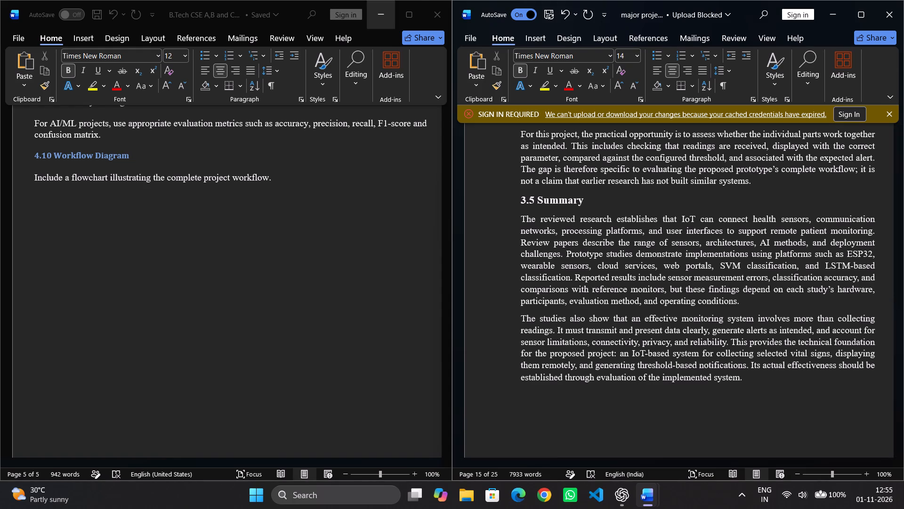
Minimize the format guide's window and maximize the report's window.
{"action": "left_click", "coordinate": [432, 19]}
{"action": "left_click", "coordinate": [856, 9]}
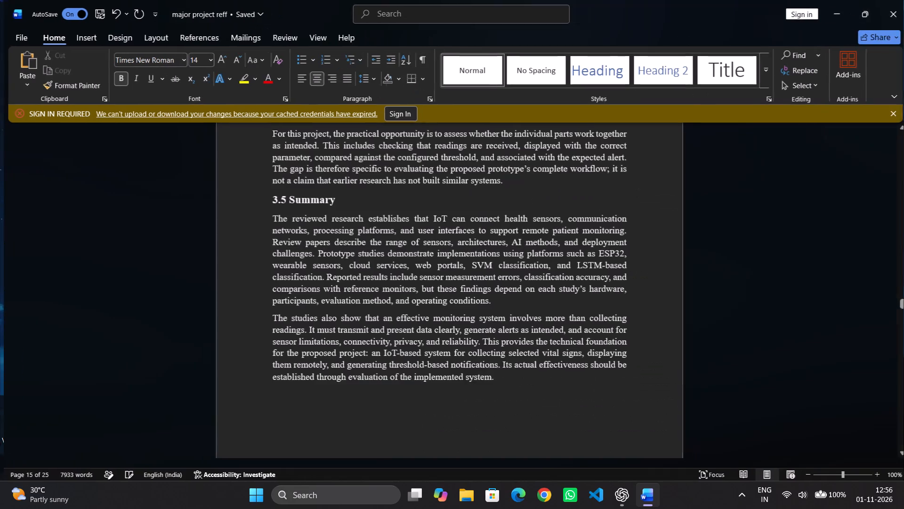
Return to the front of the report and review the page layout from the Abstract through the end of chapter 2.
{"action": "scroll", "coordinate": [612, 270], "scroll_direction": "up", "scroll_amount": 20}
{"action": "scroll", "coordinate": [612, 270], "scroll_direction": "up", "scroll_amount": 20}
{"action": "scroll", "coordinate": [612, 270], "scroll_direction": "up", "scroll_amount": 3}
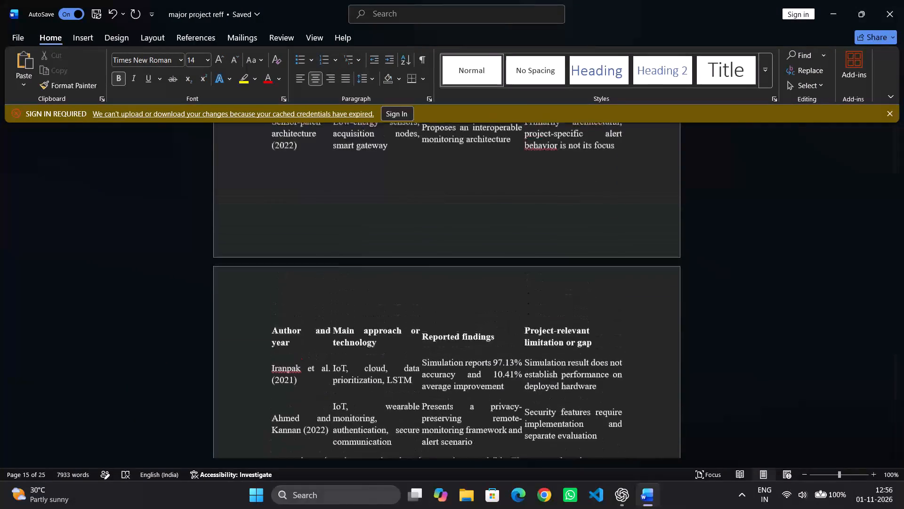
{"action": "scroll", "coordinate": [624, 251], "scroll_direction": "up", "scroll_amount": 20}
{"action": "scroll", "coordinate": [624, 251], "scroll_direction": "up", "scroll_amount": 20}
{"action": "scroll", "coordinate": [624, 251], "scroll_direction": "up", "scroll_amount": 6}
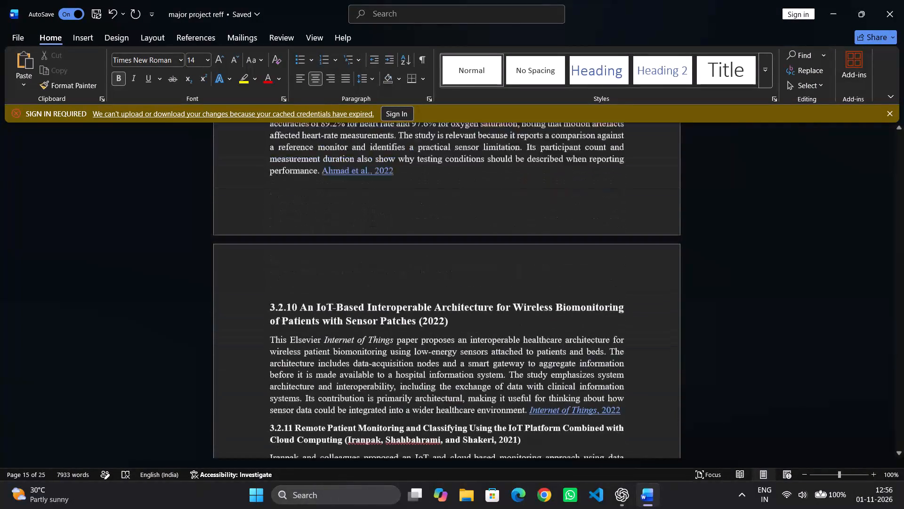
{"action": "scroll", "coordinate": [615, 277], "scroll_direction": "up", "scroll_amount": 20}
{"action": "scroll", "coordinate": [615, 277], "scroll_direction": "up", "scroll_amount": 8}
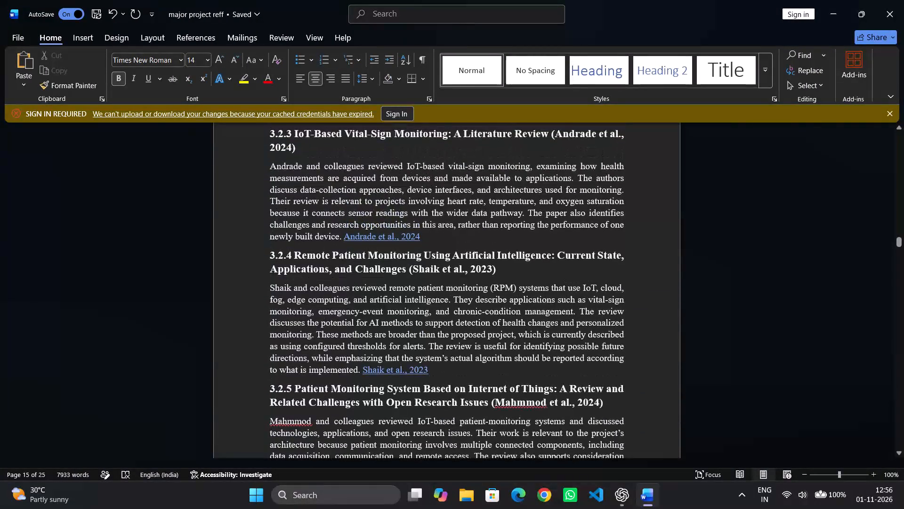
{"action": "left_click_drag", "start_coordinate": [900, 124], "coordinate": [898, 146]}
{"action": "left_click", "coordinate": [898, 146]}
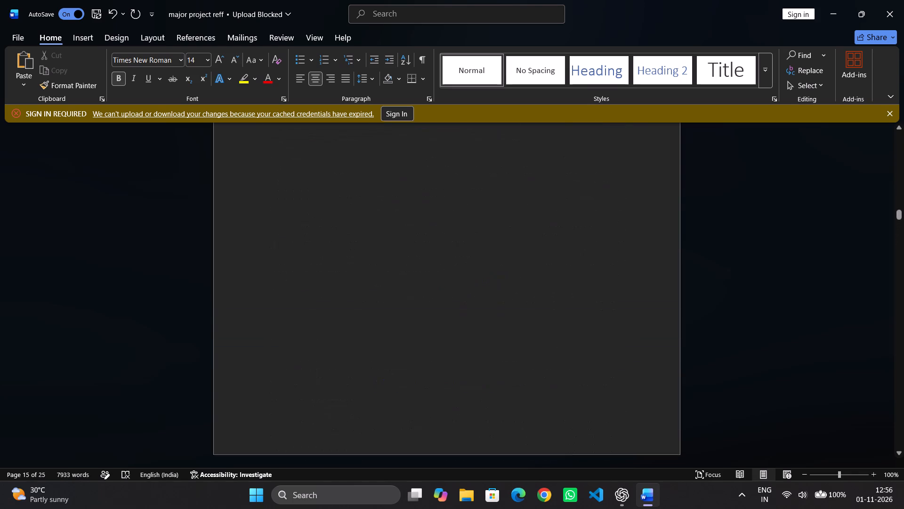
{"action": "scroll", "coordinate": [557, 265], "scroll_direction": "down", "scroll_amount": 7}
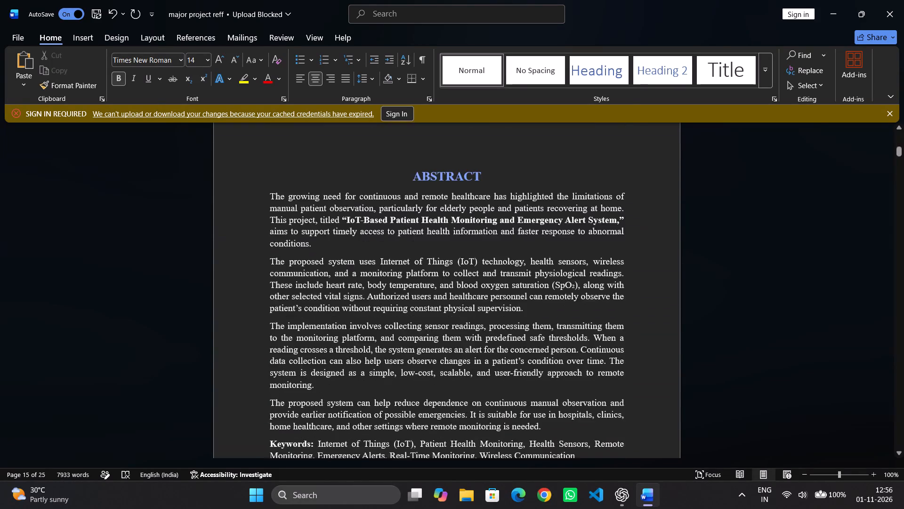
{"action": "scroll", "coordinate": [557, 265], "scroll_direction": "down", "scroll_amount": 20}
{"action": "scroll", "coordinate": [557, 265], "scroll_direction": "down", "scroll_amount": 20}
{"action": "scroll", "coordinate": [557, 265], "scroll_direction": "down", "scroll_amount": 12}
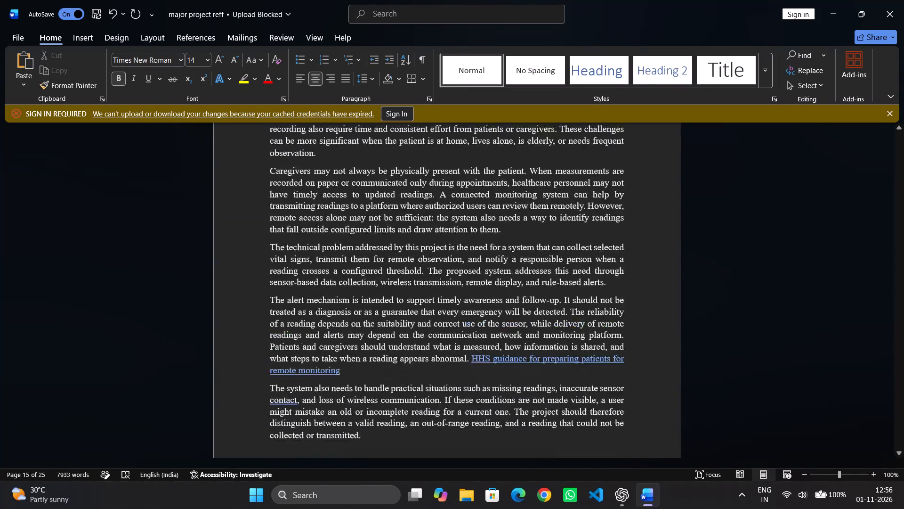
{"action": "scroll", "coordinate": [551, 263], "scroll_direction": "down", "scroll_amount": 16}
{"action": "scroll", "coordinate": [551, 263], "scroll_direction": "up", "scroll_amount": 12}
{"action": "scroll", "coordinate": [551, 263], "scroll_direction": "down", "scroll_amount": 5}
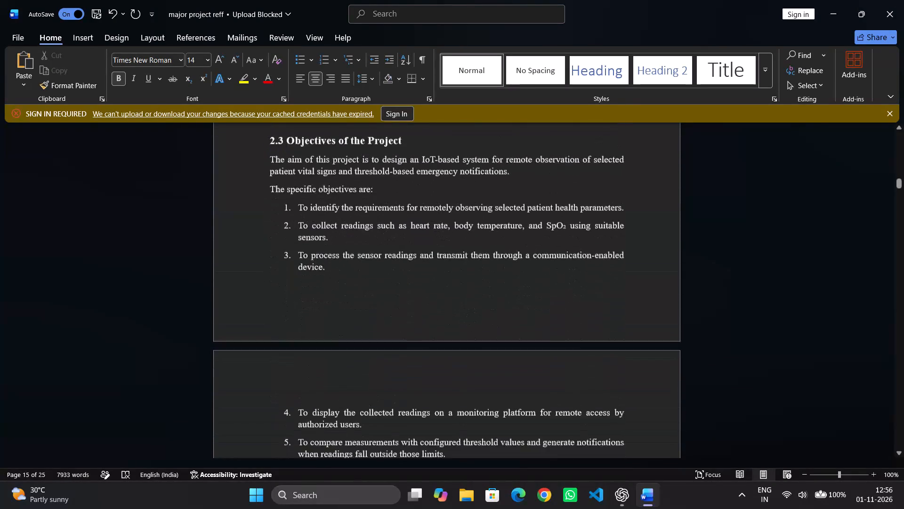
{"action": "scroll", "coordinate": [551, 263], "scroll_direction": "down", "scroll_amount": 20}
{"action": "scroll", "coordinate": [551, 263], "scroll_direction": "down", "scroll_amount": 20}
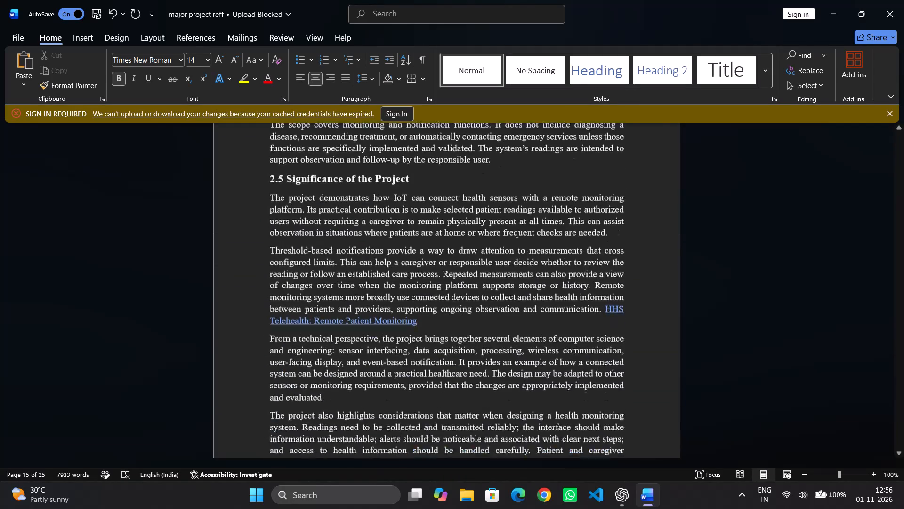
{"action": "scroll", "coordinate": [552, 269], "scroll_direction": "down", "scroll_amount": 15}
{"action": "scroll", "coordinate": [552, 269], "scroll_direction": "up", "scroll_amount": 11}
{"action": "scroll", "coordinate": [569, 255], "scroll_direction": "down", "scroll_amount": 2}
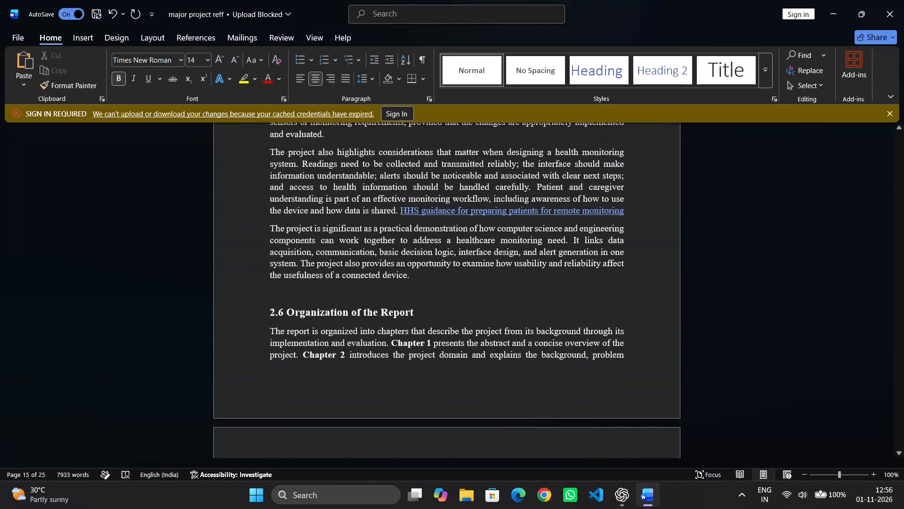
{"action": "scroll", "coordinate": [569, 261], "scroll_direction": "down", "scroll_amount": 19}
{"action": "scroll", "coordinate": [569, 264], "scroll_direction": "down", "scroll_amount": 13}
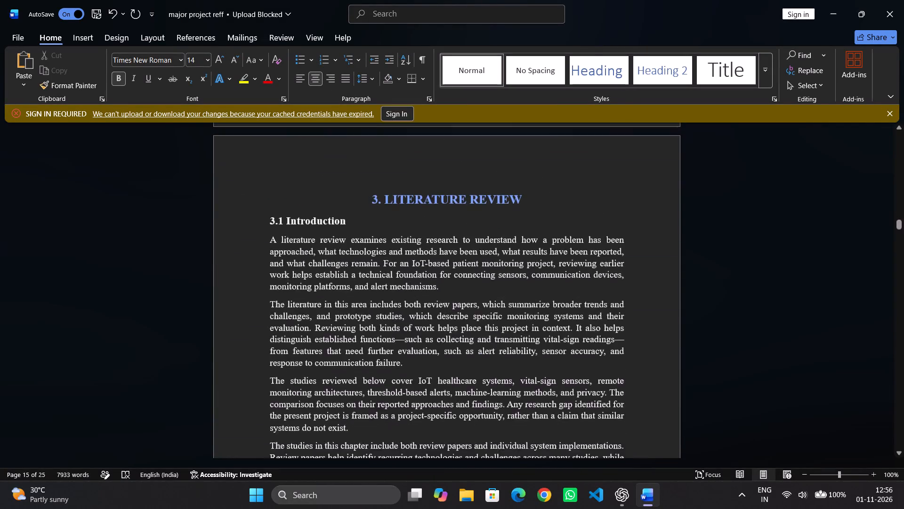
Review the page layout of chapter 3, from 3.1 Introduction through the paper summaries to the 3.3 Comparative Analysis table.
{"action": "scroll", "coordinate": [569, 266], "scroll_direction": "down", "scroll_amount": 19}
{"action": "scroll", "coordinate": [569, 266], "scroll_direction": "up", "scroll_amount": 4}
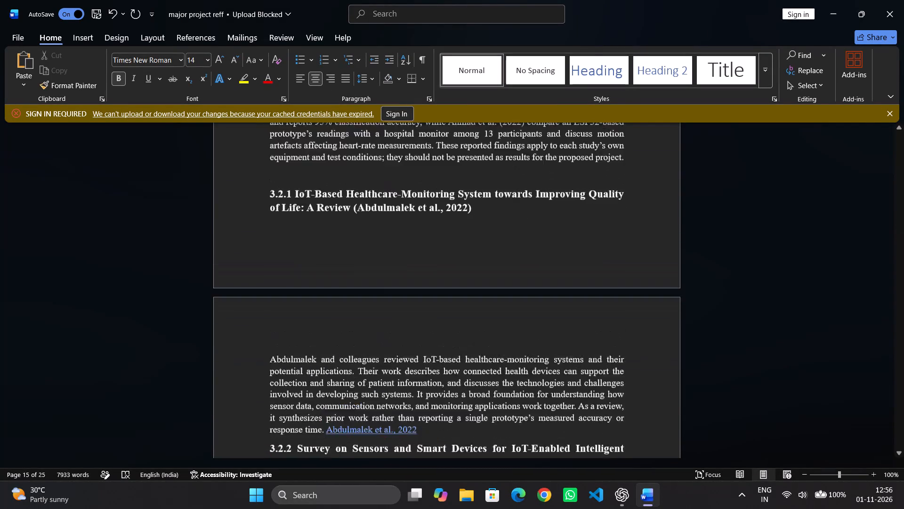
{"action": "scroll", "coordinate": [569, 266], "scroll_direction": "up", "scroll_amount": 2}
{"action": "scroll", "coordinate": [569, 266], "scroll_direction": "down", "scroll_amount": 18}
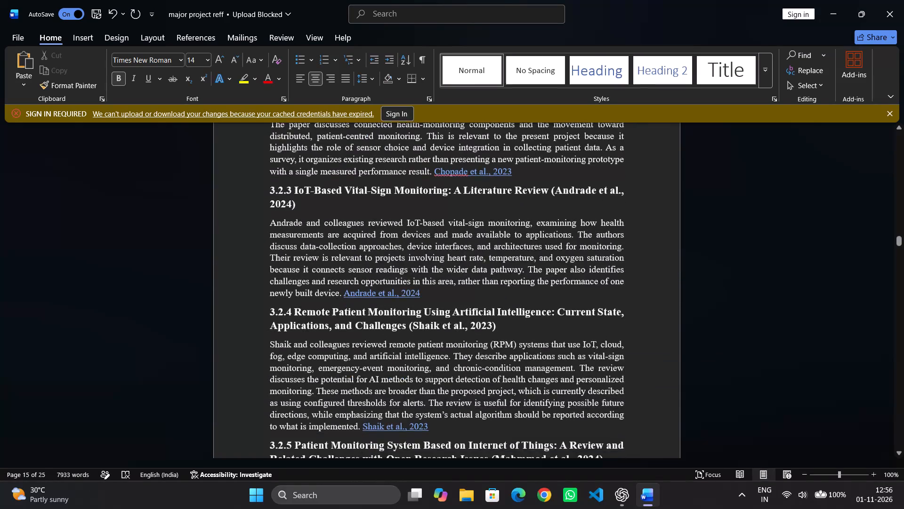
{"action": "scroll", "coordinate": [569, 266], "scroll_direction": "up", "scroll_amount": 14}
{"action": "scroll", "coordinate": [569, 266], "scroll_direction": "down", "scroll_amount": 14}
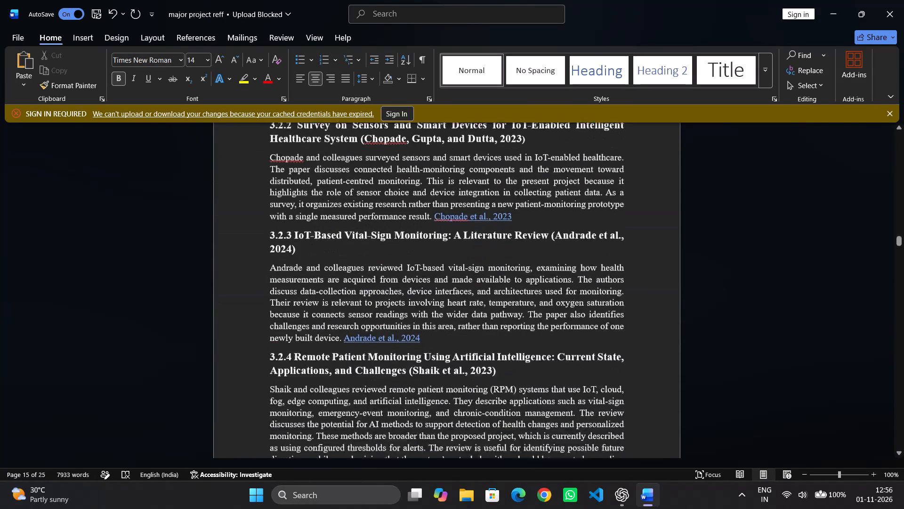
{"action": "scroll", "coordinate": [569, 271], "scroll_direction": "down", "scroll_amount": 20}
{"action": "scroll", "coordinate": [569, 271], "scroll_direction": "down", "scroll_amount": 20}
{"action": "scroll", "coordinate": [569, 271], "scroll_direction": "down", "scroll_amount": 6}
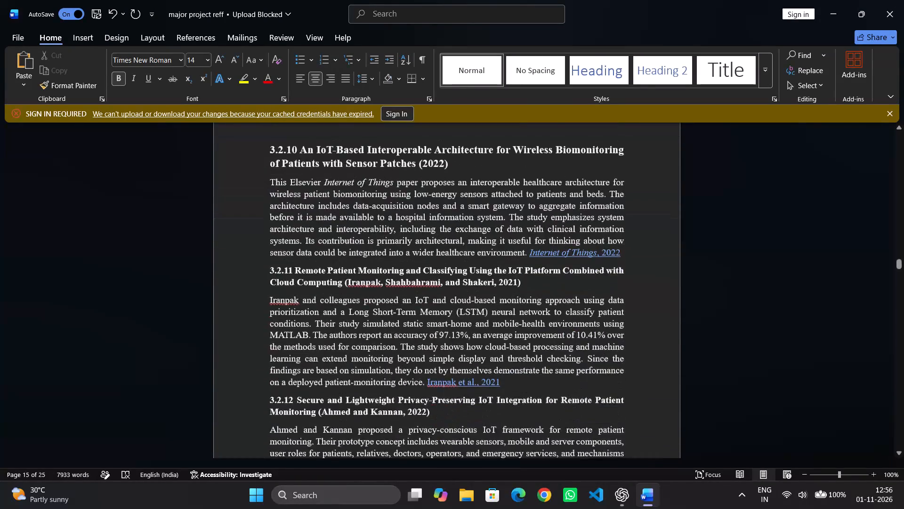
{"action": "scroll", "coordinate": [571, 263], "scroll_direction": "down", "scroll_amount": 12}
{"action": "scroll", "coordinate": [503, 260], "scroll_direction": "up", "scroll_amount": 6}
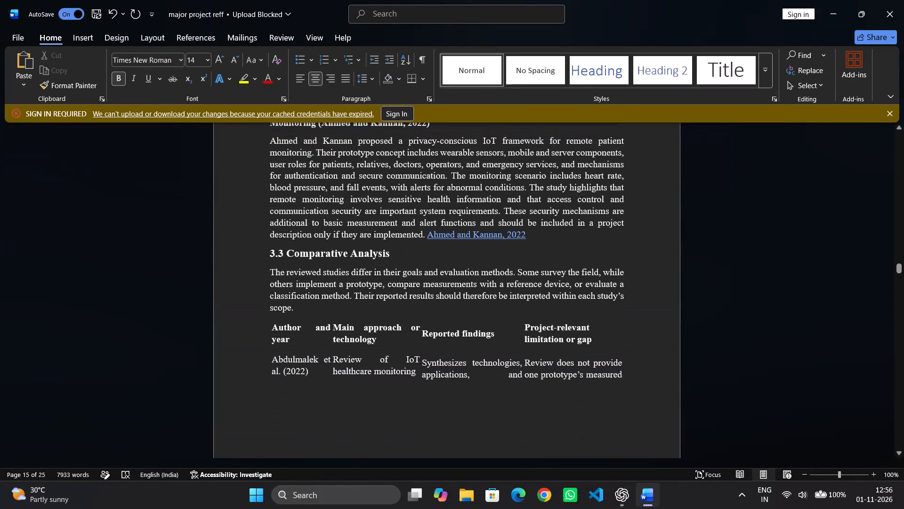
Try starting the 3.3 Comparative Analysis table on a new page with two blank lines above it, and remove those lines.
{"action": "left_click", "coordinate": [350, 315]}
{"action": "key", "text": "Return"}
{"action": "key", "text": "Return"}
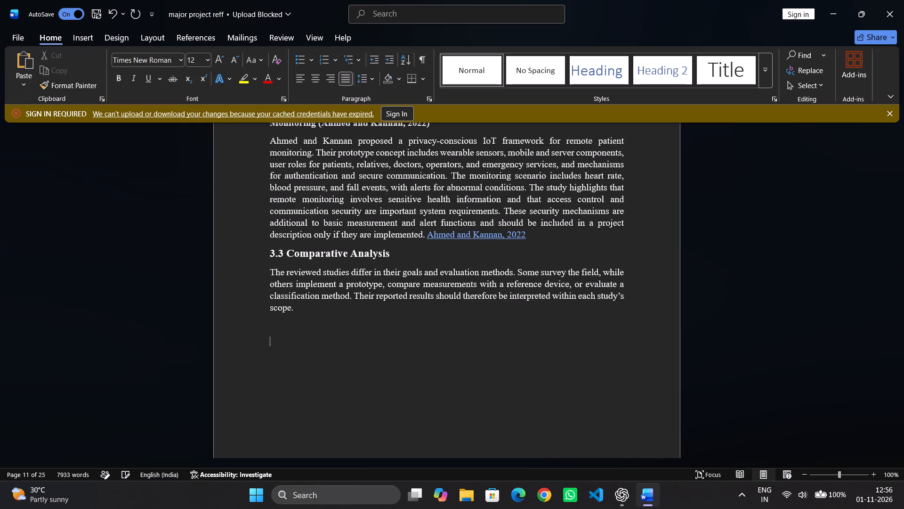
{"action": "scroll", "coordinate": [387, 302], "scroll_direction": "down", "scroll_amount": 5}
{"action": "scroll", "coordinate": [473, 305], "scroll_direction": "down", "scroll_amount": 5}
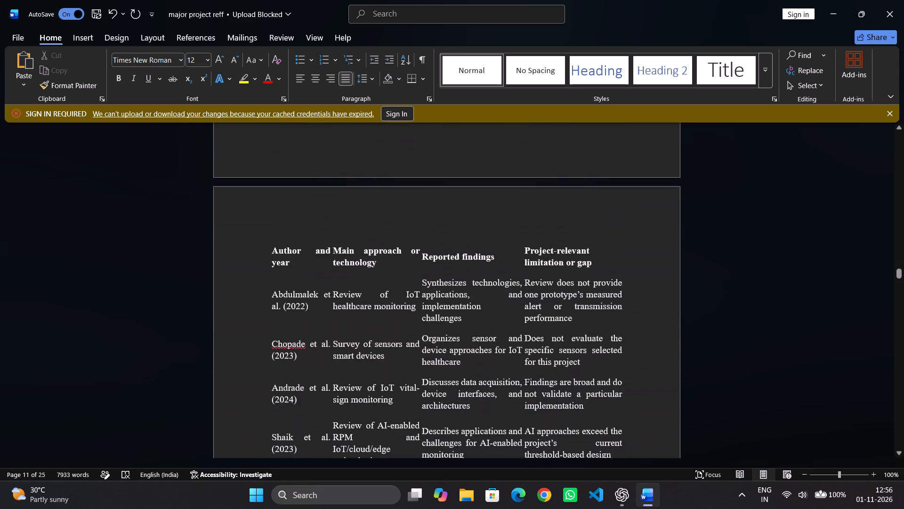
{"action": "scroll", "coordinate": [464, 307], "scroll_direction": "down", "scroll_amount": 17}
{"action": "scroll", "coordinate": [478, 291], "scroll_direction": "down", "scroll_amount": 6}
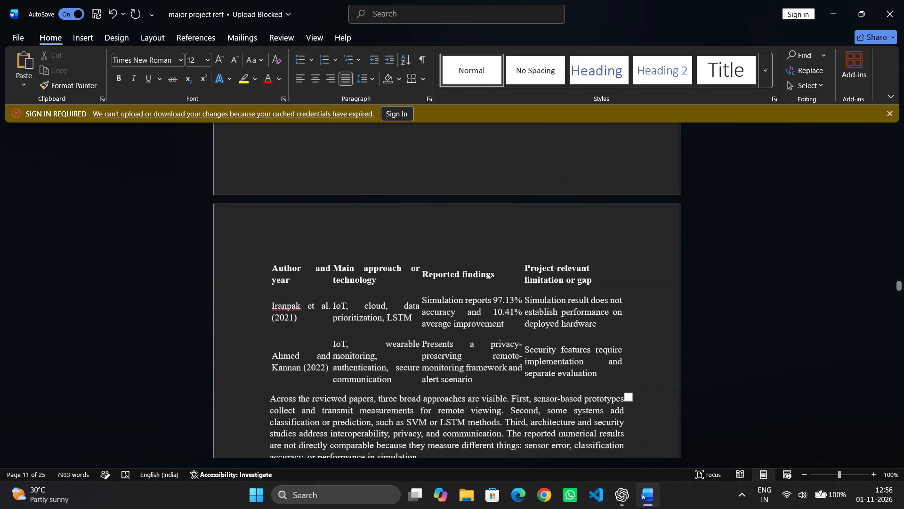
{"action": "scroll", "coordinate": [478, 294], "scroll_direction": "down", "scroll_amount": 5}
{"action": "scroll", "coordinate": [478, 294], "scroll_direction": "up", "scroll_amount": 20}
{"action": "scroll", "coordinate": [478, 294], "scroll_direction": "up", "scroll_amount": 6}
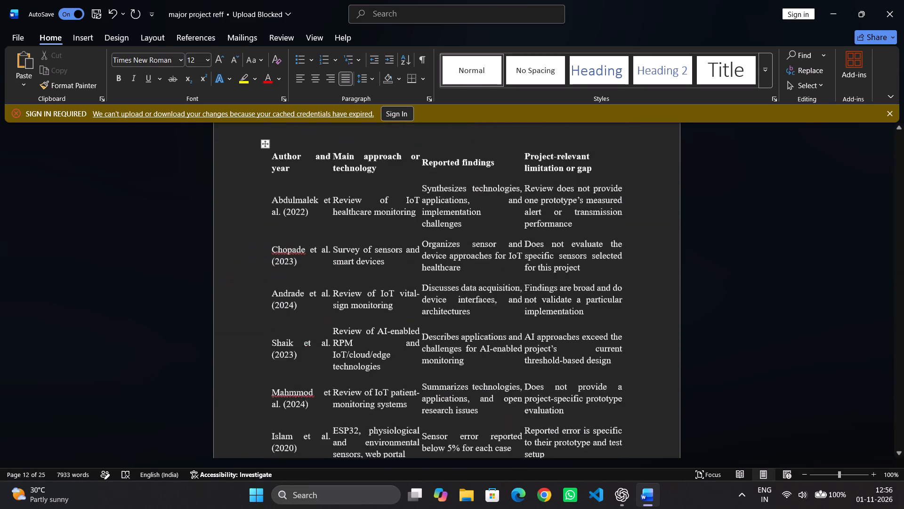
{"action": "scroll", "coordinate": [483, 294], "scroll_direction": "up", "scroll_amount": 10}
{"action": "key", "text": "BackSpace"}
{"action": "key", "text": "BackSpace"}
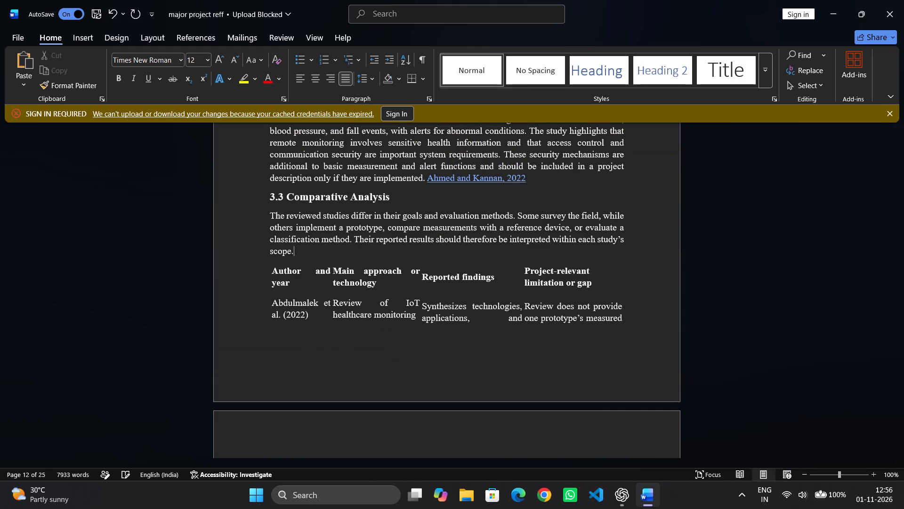
Review the page layout of the rest of chapter 3, from the comparison table through 3.4 Research Gap Identification and 3.5 Summary.
{"action": "scroll", "coordinate": [468, 291], "scroll_direction": "down", "scroll_amount": 20}
{"action": "scroll", "coordinate": [468, 291], "scroll_direction": "down", "scroll_amount": 5}
{"action": "scroll", "coordinate": [462, 219], "scroll_direction": "up", "scroll_amount": 2}
{"action": "scroll", "coordinate": [468, 219], "scroll_direction": "down", "scroll_amount": 3}
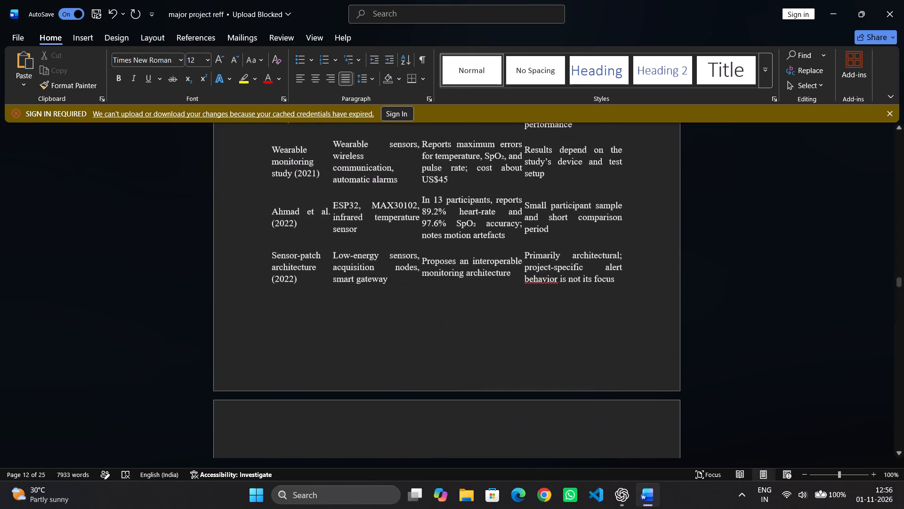
{"action": "scroll", "coordinate": [468, 219], "scroll_direction": "down", "scroll_amount": 10}
{"action": "scroll", "coordinate": [416, 268], "scroll_direction": "down", "scroll_amount": 3}
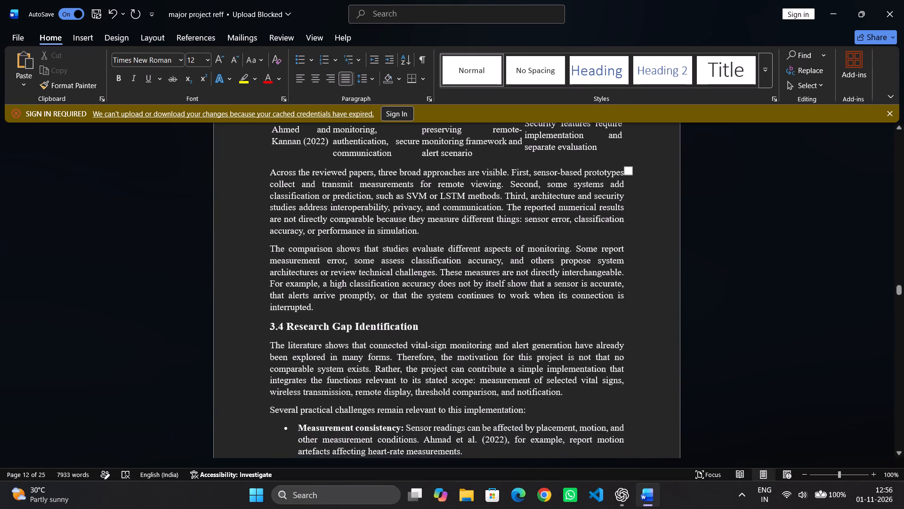
{"action": "scroll", "coordinate": [435, 252], "scroll_direction": "down", "scroll_amount": 13}
{"action": "scroll", "coordinate": [435, 253], "scroll_direction": "down", "scroll_amount": 20}
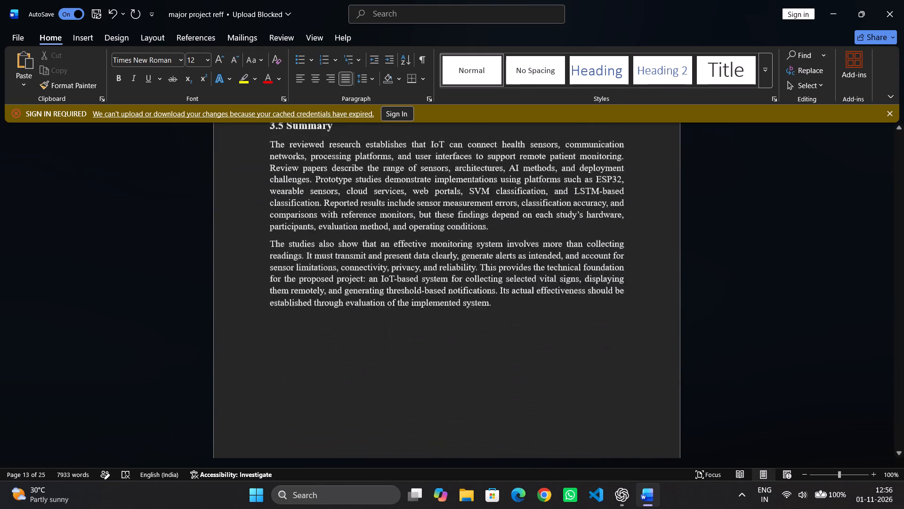
{"action": "scroll", "coordinate": [435, 263], "scroll_direction": "up", "scroll_amount": 11}
Review the page layout of chapter 4, from the Research Methodology heading to the 4.5 requirements table.
{"action": "scroll", "coordinate": [435, 263], "scroll_direction": "down", "scroll_amount": 20}
{"action": "scroll", "coordinate": [435, 263], "scroll_direction": "down", "scroll_amount": 1}
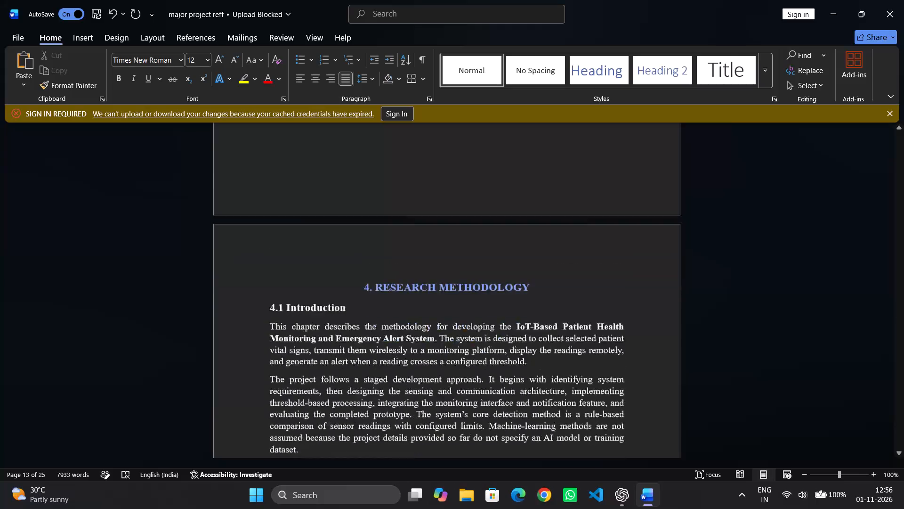
{"action": "scroll", "coordinate": [435, 260], "scroll_direction": "down", "scroll_amount": 20}
{"action": "scroll", "coordinate": [435, 260], "scroll_direction": "down", "scroll_amount": 16}
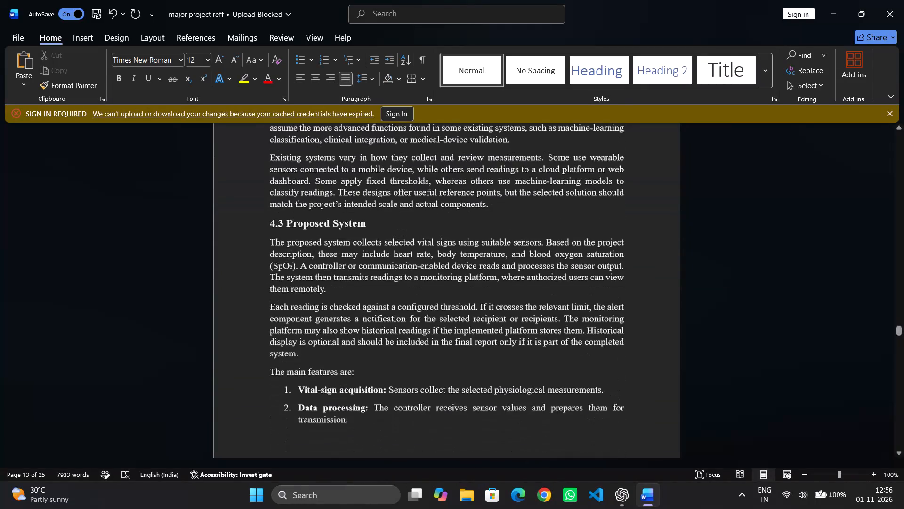
{"action": "scroll", "coordinate": [436, 265], "scroll_direction": "down", "scroll_amount": 20}
{"action": "scroll", "coordinate": [436, 265], "scroll_direction": "down", "scroll_amount": 11}
{"action": "scroll", "coordinate": [438, 259], "scroll_direction": "up", "scroll_amount": 8}
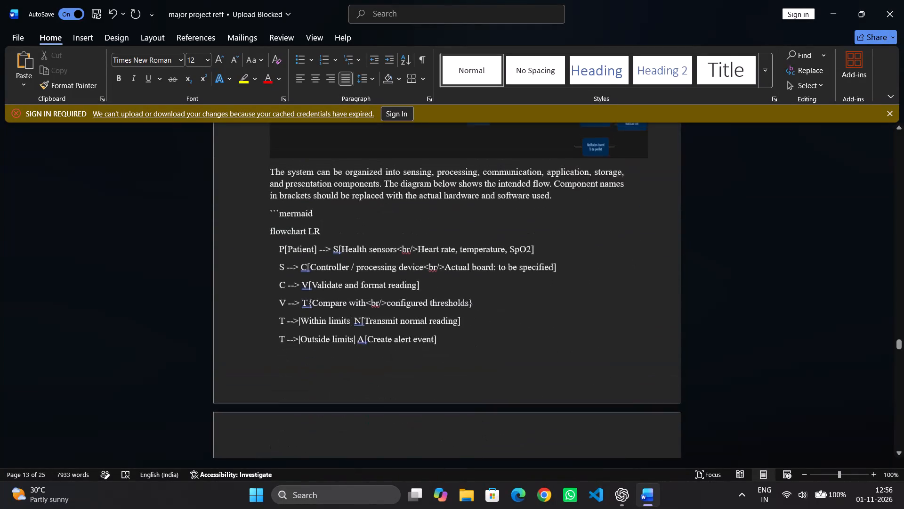
{"action": "scroll", "coordinate": [440, 256], "scroll_direction": "up", "scroll_amount": 20}
{"action": "scroll", "coordinate": [440, 256], "scroll_direction": "up", "scroll_amount": 4}
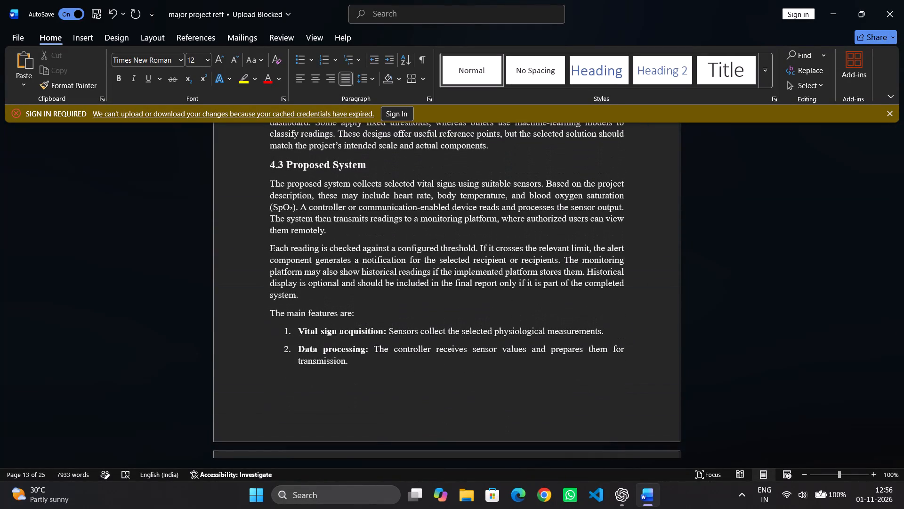
{"action": "scroll", "coordinate": [423, 312], "scroll_direction": "down", "scroll_amount": 20}
{"action": "scroll", "coordinate": [423, 312], "scroll_direction": "down", "scroll_amount": 15}
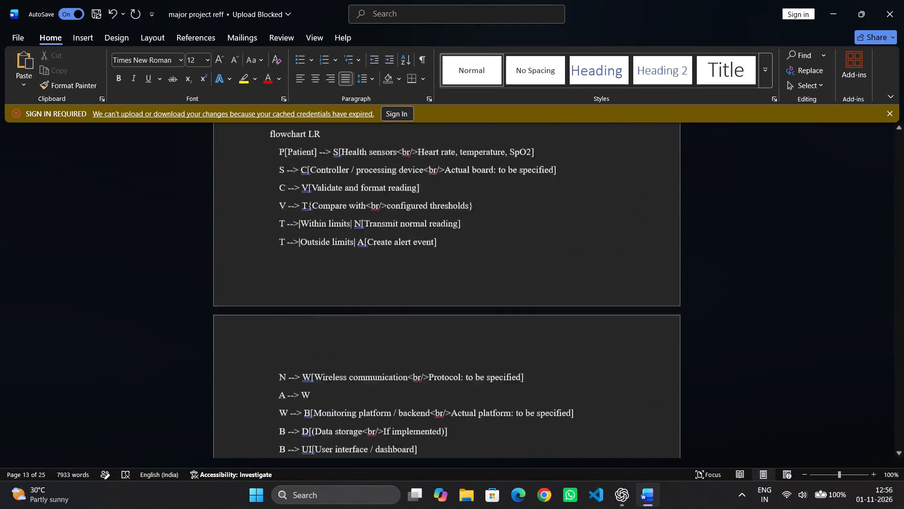
{"action": "scroll", "coordinate": [432, 299], "scroll_direction": "down", "scroll_amount": 20}
{"action": "scroll", "coordinate": [432, 299], "scroll_direction": "down", "scroll_amount": 8}
{"action": "scroll", "coordinate": [438, 304], "scroll_direction": "up", "scroll_amount": 11}
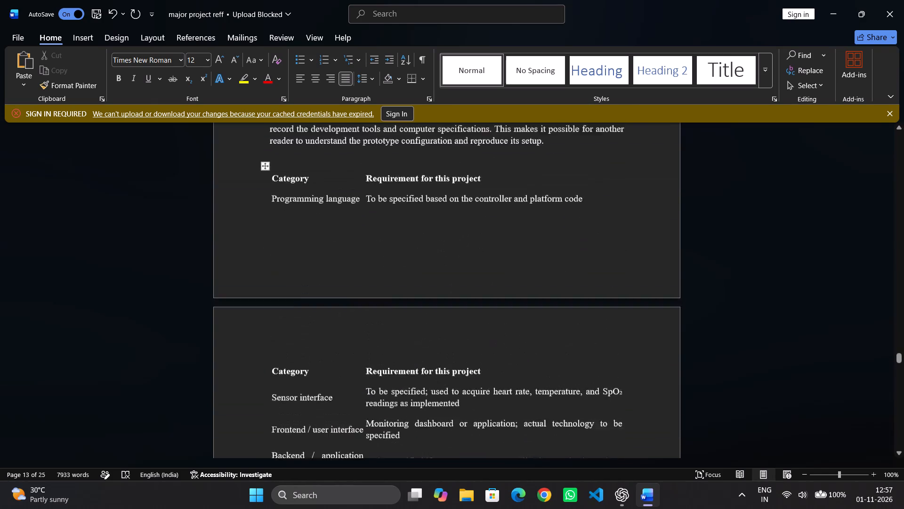
Insert two blank lines after the second paragraph of 4.5 Software and Hardware Requirements to move the requirements table to the next page.
{"action": "scroll", "coordinate": [446, 298], "scroll_direction": "up", "scroll_amount": 5}
{"action": "scroll", "coordinate": [446, 298], "scroll_direction": "down", "scroll_amount": 2}
{"action": "left_click", "coordinate": [548, 246]}
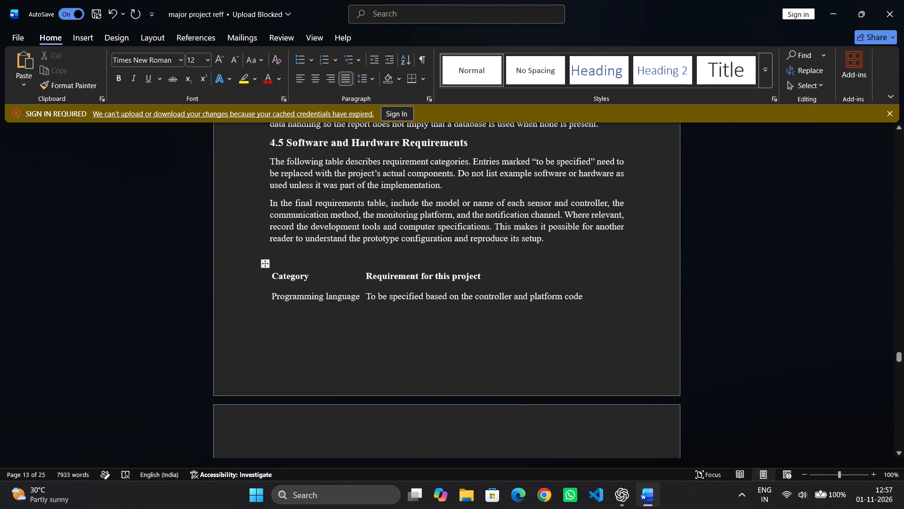
{"action": "key", "text": "Return"}
{"action": "key", "text": "Return"}
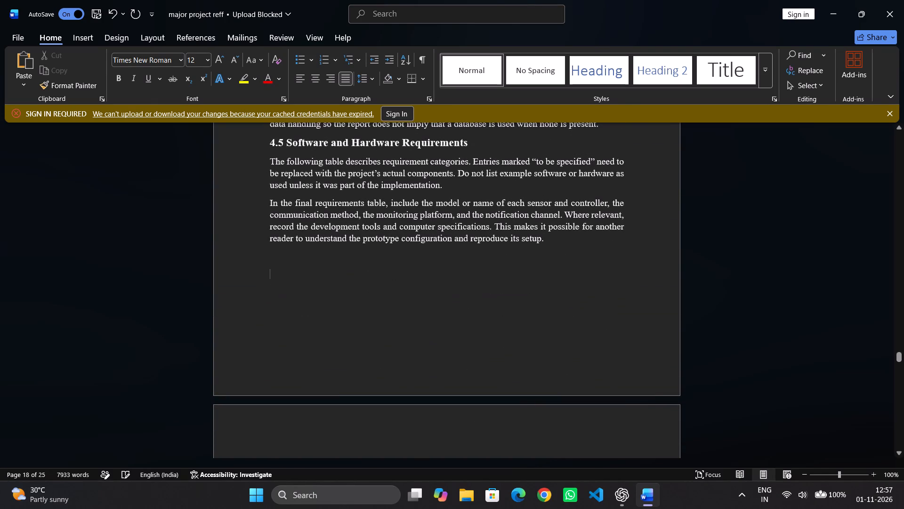
Review the page layout of chapter 4 from the 4.5 requirements table through 4.8 Implementation Methodology.
{"action": "scroll", "coordinate": [389, 311], "scroll_direction": "down", "scroll_amount": 6}
{"action": "scroll", "coordinate": [544, 305], "scroll_direction": "down", "scroll_amount": 5}
{"action": "scroll", "coordinate": [531, 271], "scroll_direction": "up", "scroll_amount": 4}
{"action": "scroll", "coordinate": [531, 271], "scroll_direction": "down", "scroll_amount": 4}
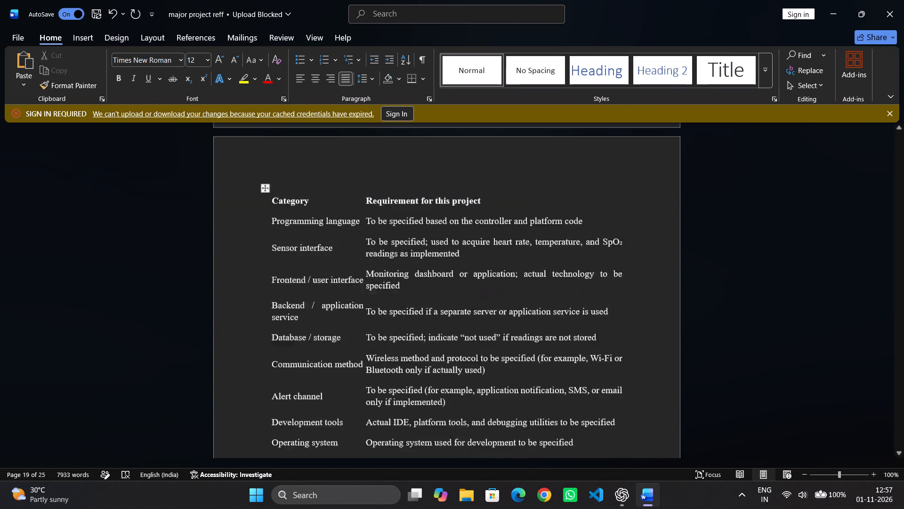
{"action": "scroll", "coordinate": [530, 273], "scroll_direction": "down", "scroll_amount": 20}
{"action": "scroll", "coordinate": [530, 273], "scroll_direction": "down", "scroll_amount": 1}
{"action": "scroll", "coordinate": [542, 252], "scroll_direction": "up", "scroll_amount": 6}
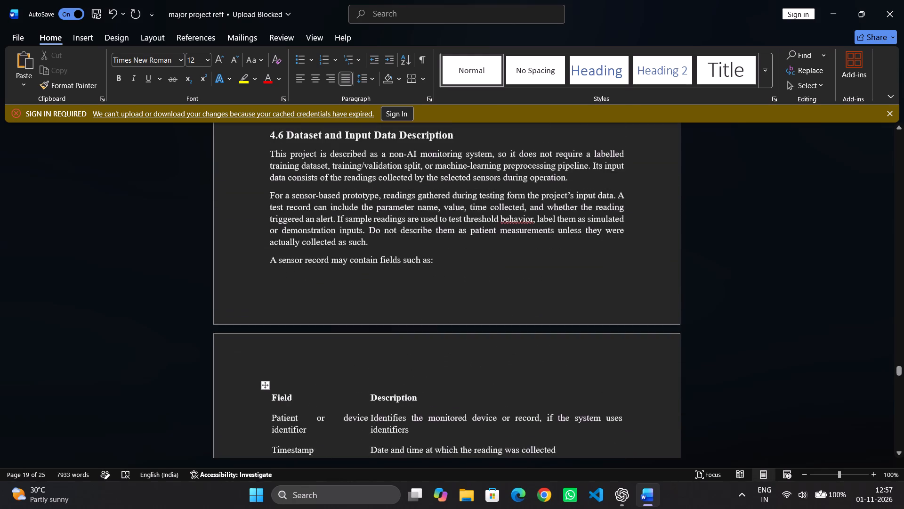
{"action": "scroll", "coordinate": [539, 257], "scroll_direction": "down", "scroll_amount": 20}
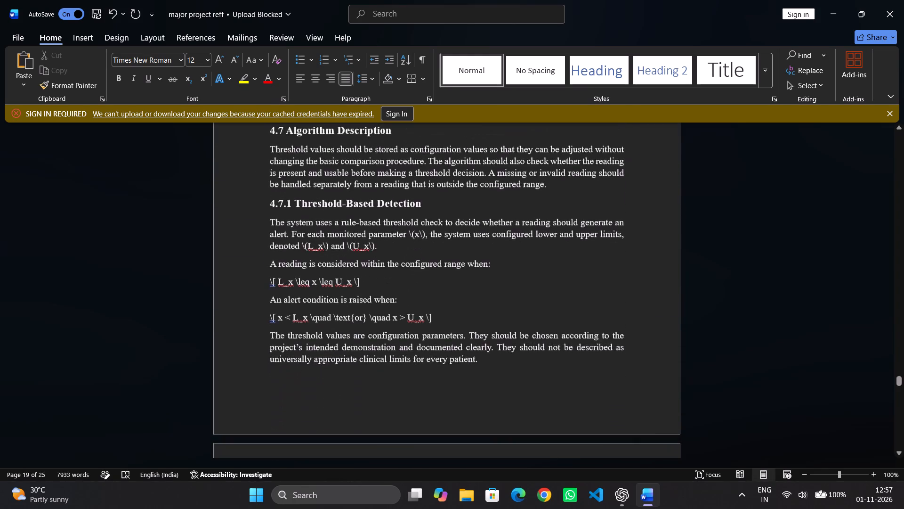
{"action": "scroll", "coordinate": [533, 266], "scroll_direction": "down", "scroll_amount": 14}
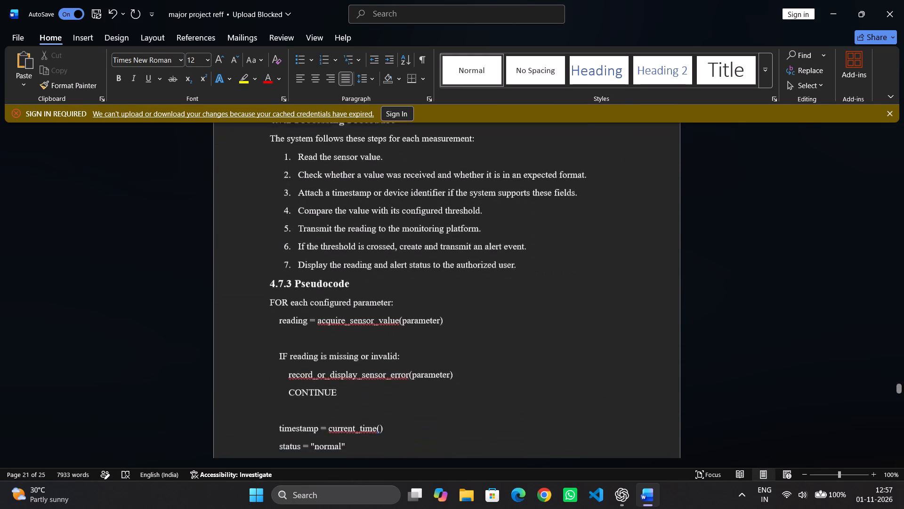
{"action": "scroll", "coordinate": [533, 266], "scroll_direction": "down", "scroll_amount": 17}
{"action": "scroll", "coordinate": [534, 263], "scroll_direction": "down", "scroll_amount": 9}
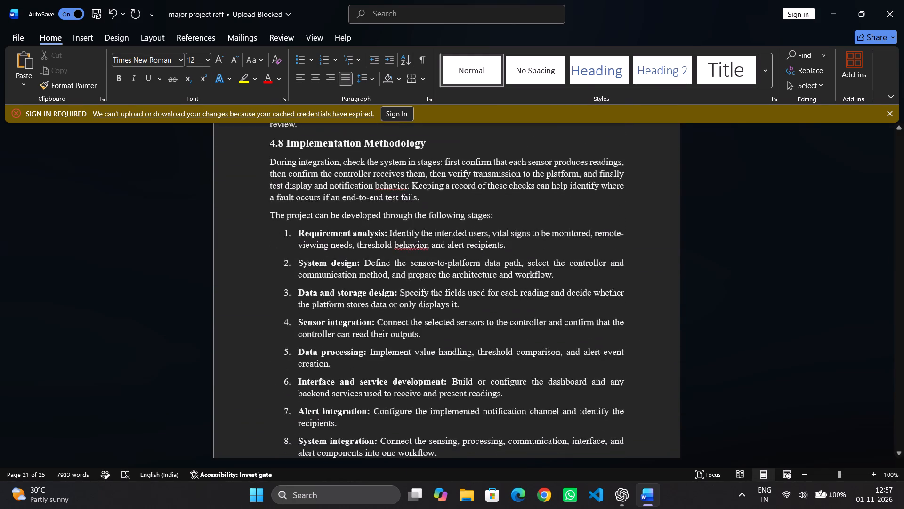
Review the page layout from the end of 4.8 through the 4.10 Workflow Diagram to the last page of the report.
{"action": "scroll", "coordinate": [534, 263], "scroll_direction": "down", "scroll_amount": 17}
{"action": "scroll", "coordinate": [534, 263], "scroll_direction": "down", "scroll_amount": 19}
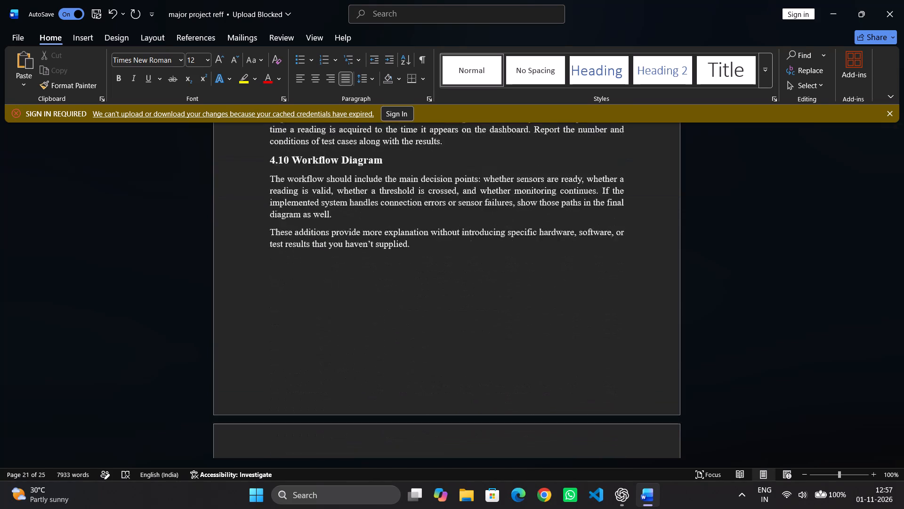
{"action": "scroll", "coordinate": [534, 263], "scroll_direction": "down", "scroll_amount": 5}
{"action": "scroll", "coordinate": [534, 264], "scroll_direction": "up", "scroll_amount": 12}
{"action": "scroll", "coordinate": [534, 264], "scroll_direction": "down", "scroll_amount": 12}
{"action": "scroll", "coordinate": [534, 269], "scroll_direction": "up", "scroll_amount": 6}
{"action": "left_click", "coordinate": [535, 269]}
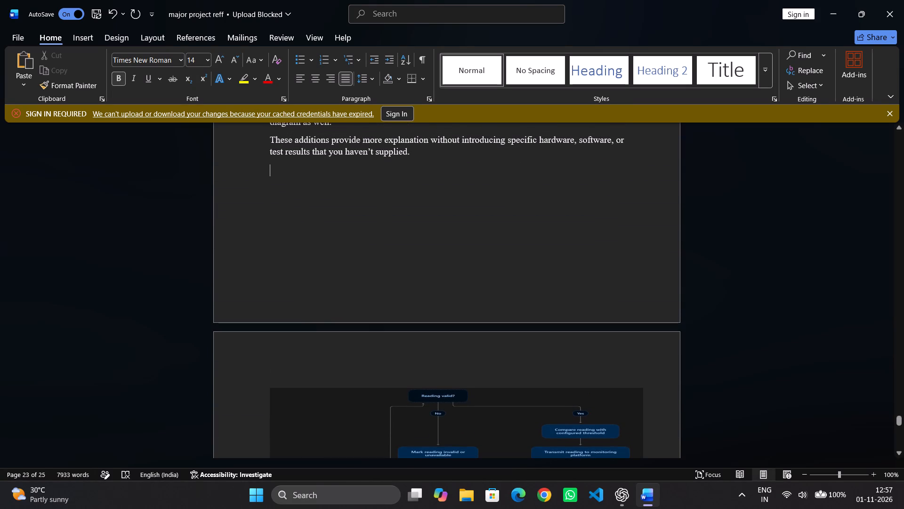
{"action": "scroll", "coordinate": [501, 299], "scroll_direction": "down", "scroll_amount": 20}
{"action": "scroll", "coordinate": [501, 299], "scroll_direction": "down", "scroll_amount": 1}
{"action": "scroll", "coordinate": [507, 292], "scroll_direction": "up", "scroll_amount": 6}
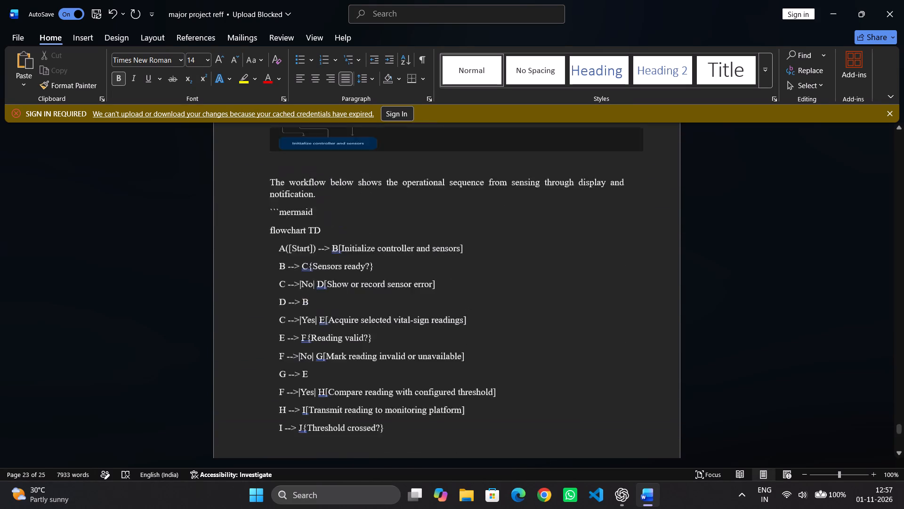
{"action": "scroll", "coordinate": [507, 292], "scroll_direction": "down", "scroll_amount": 20}
{"action": "scroll", "coordinate": [507, 292], "scroll_direction": "down", "scroll_amount": 1}
{"action": "scroll", "coordinate": [606, 272], "scroll_direction": "down", "scroll_amount": 1}
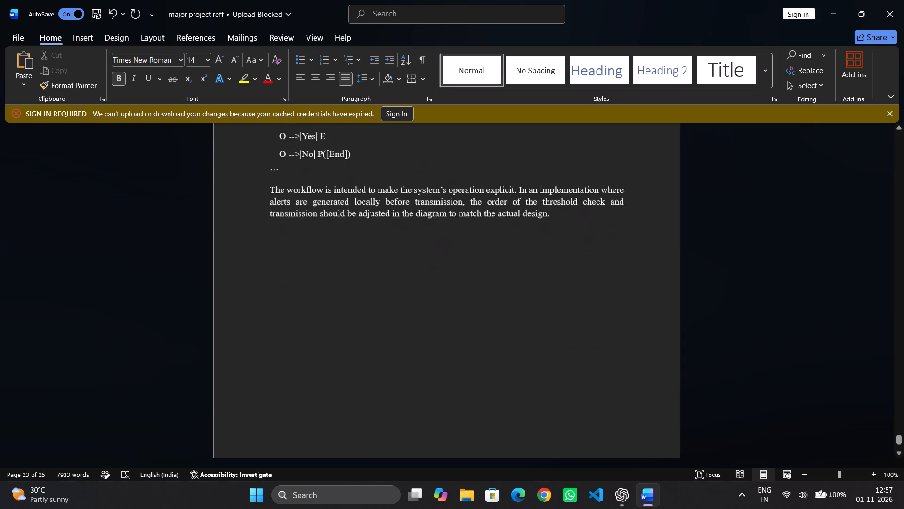
{"action": "scroll", "coordinate": [605, 272], "scroll_direction": "up", "scroll_amount": 8}
{"action": "scroll", "coordinate": [601, 272], "scroll_direction": "down", "scroll_amount": 20}
{"action": "scroll", "coordinate": [601, 272], "scroll_direction": "down", "scroll_amount": 12}
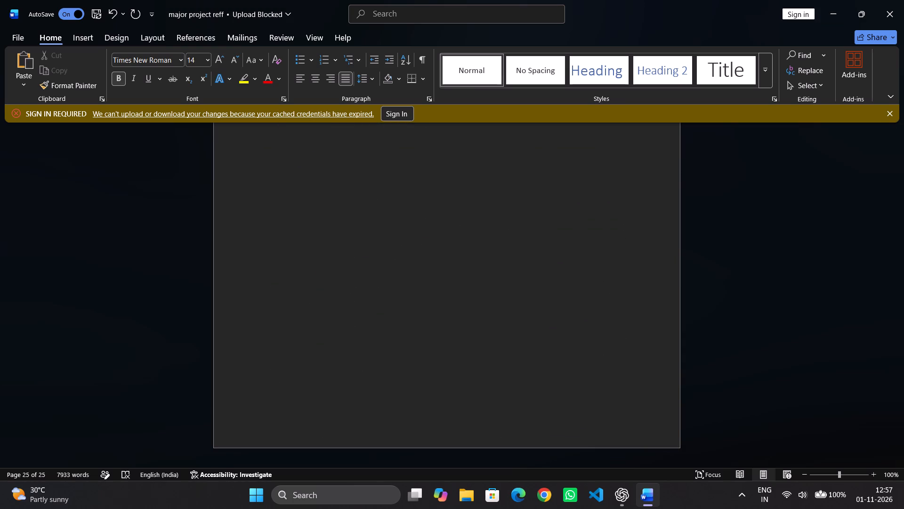
Look through the report's options for sharing with people, presenting online, emailing and saving a copy.
{"action": "left_click", "coordinate": [12, 42]}
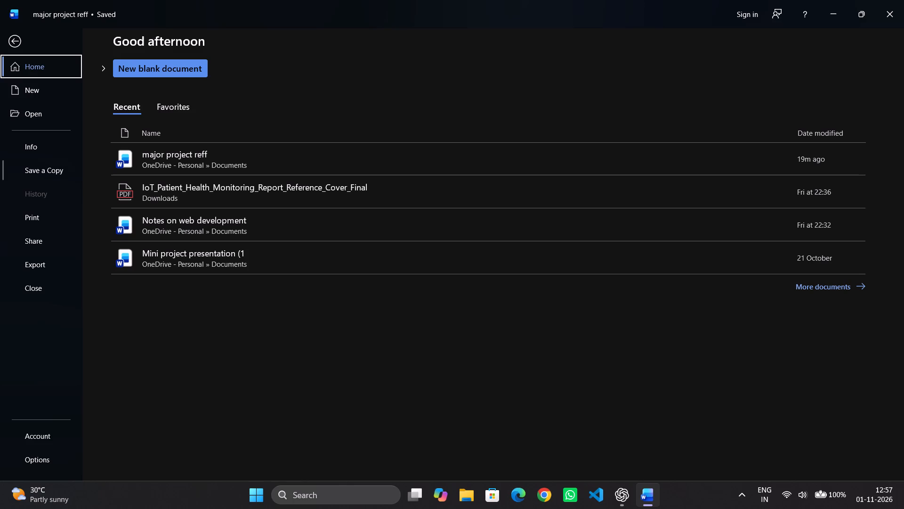
{"action": "left_click", "coordinate": [51, 244]}
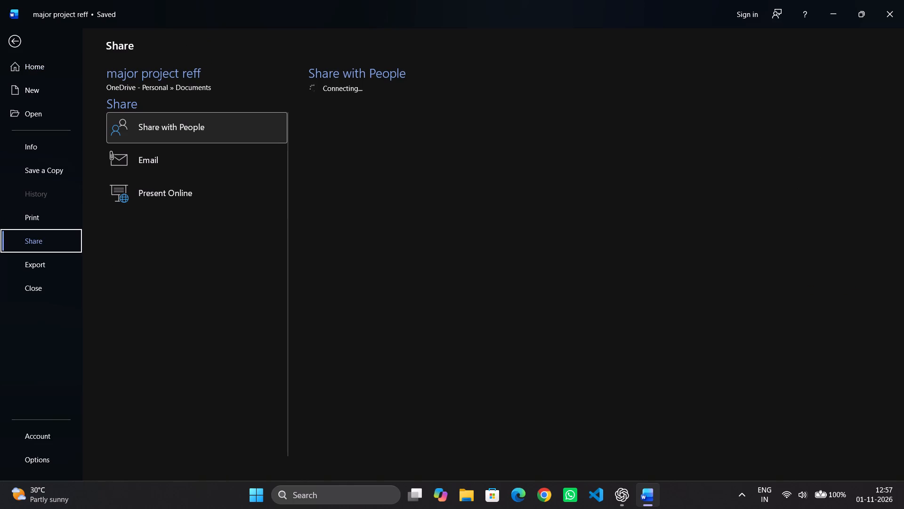
{"action": "left_click", "coordinate": [188, 195]}
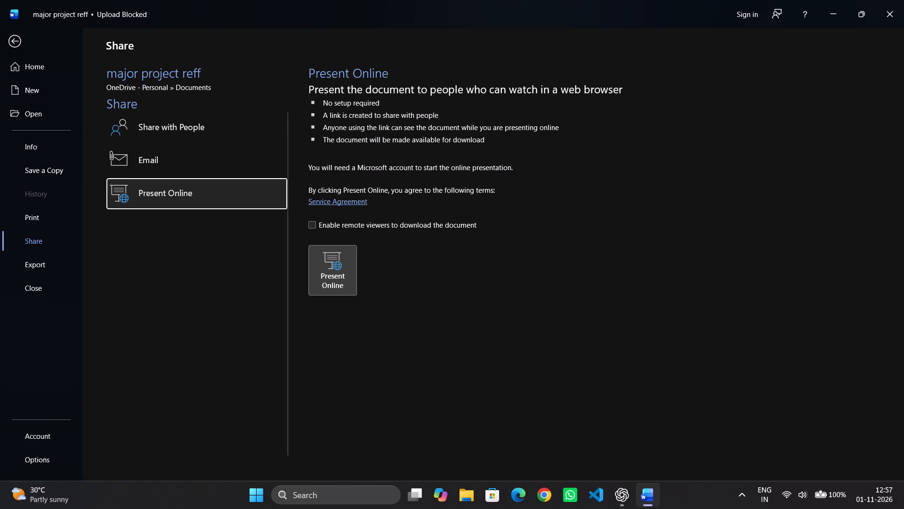
{"action": "left_click", "coordinate": [182, 126]}
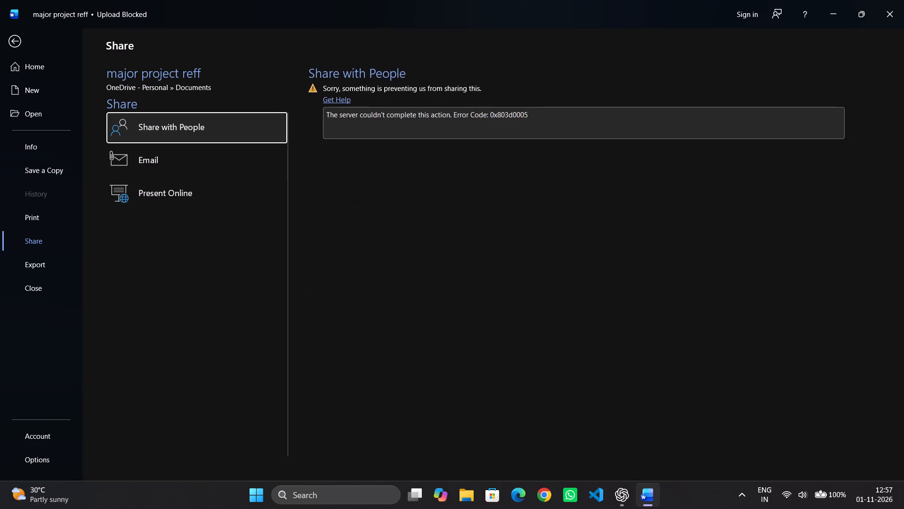
{"action": "left_click", "coordinate": [187, 165]}
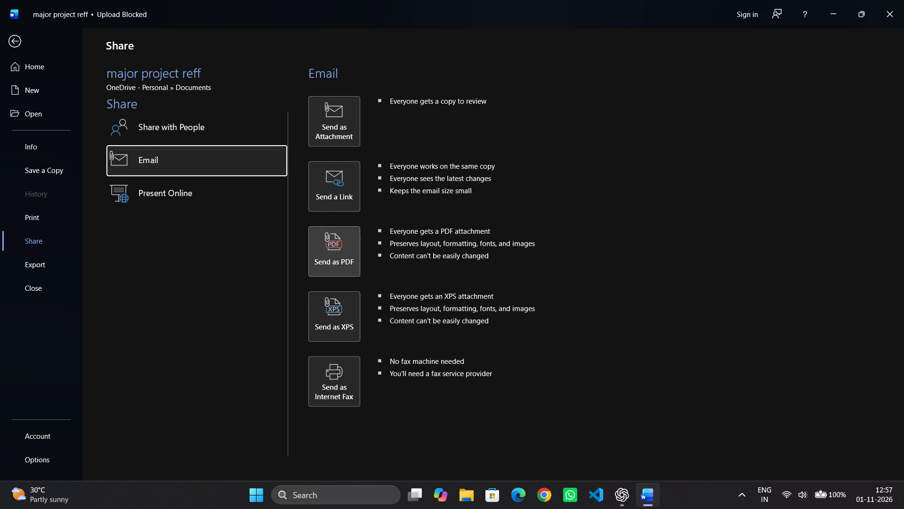
{"action": "left_click", "coordinate": [67, 172]}
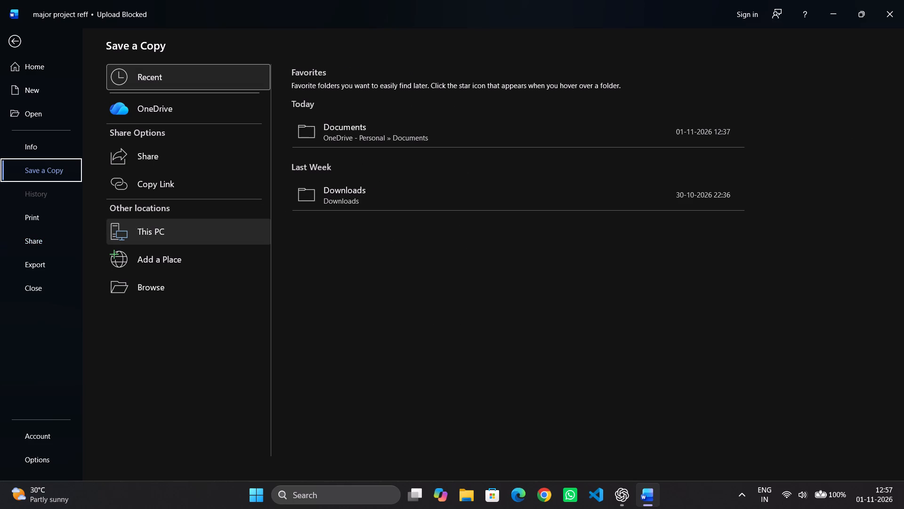
Start exporting the report as a PDF document and dismiss the pop-up that precedes the publish dialog.
{"action": "left_click", "coordinate": [61, 262]}
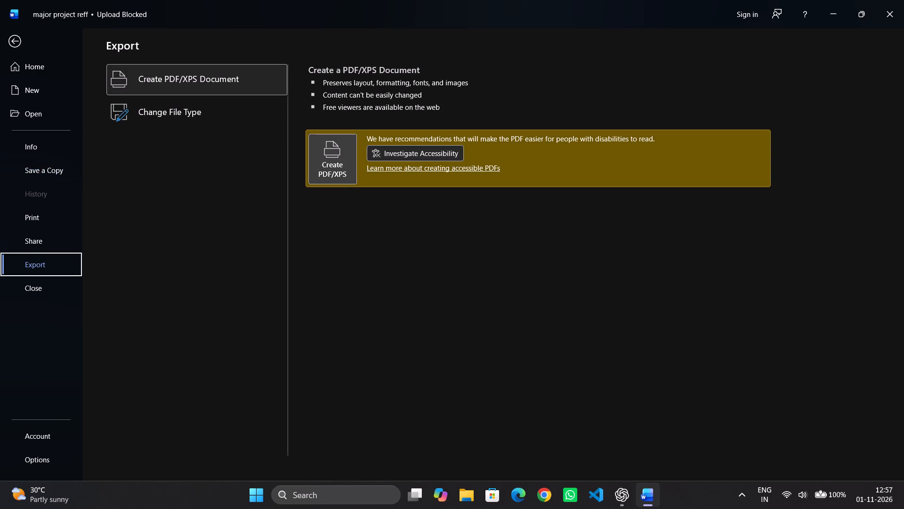
{"action": "left_click", "coordinate": [346, 157]}
{"action": "scroll", "coordinate": [221, 191], "scroll_direction": "up", "scroll_amount": 5}
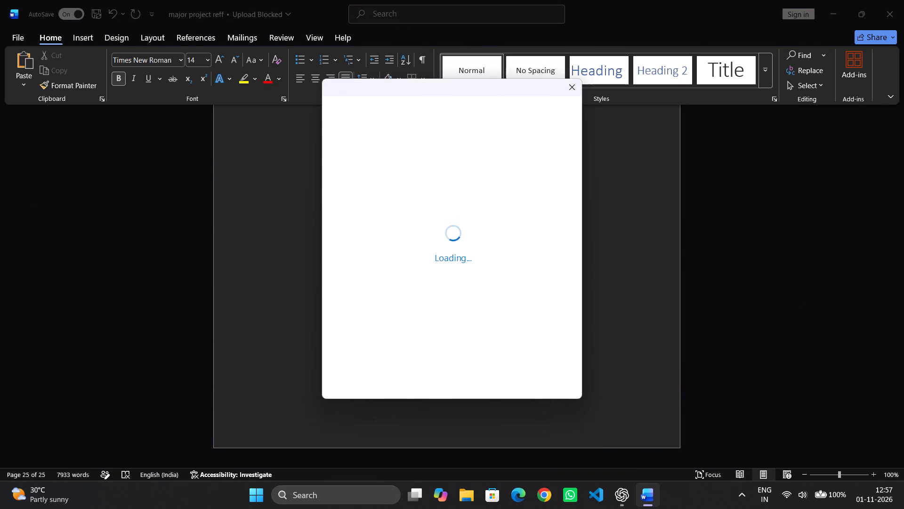
{"action": "left_click", "coordinate": [571, 90]}
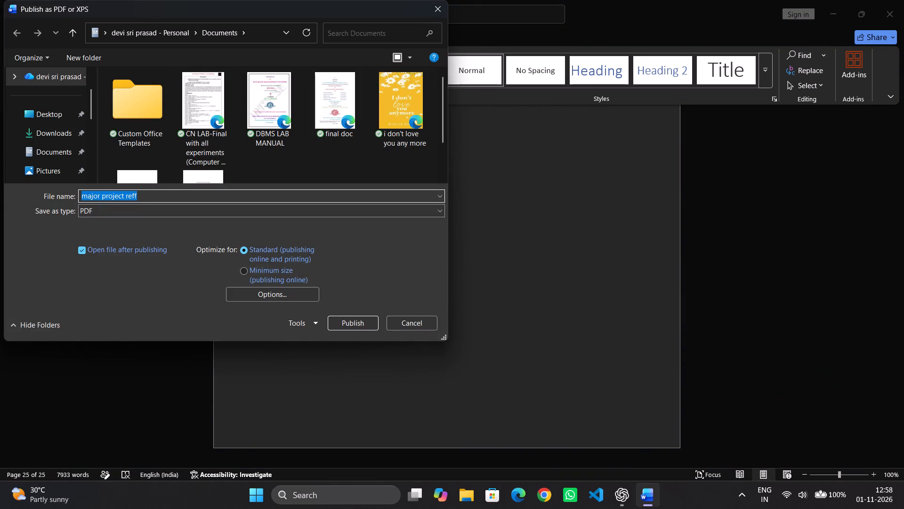
Browse the Documents folder for a place to save the PDF.
{"action": "scroll", "coordinate": [60, 130], "scroll_direction": "down", "scroll_amount": 3}
{"action": "scroll", "coordinate": [60, 130], "scroll_direction": "up", "scroll_amount": 6}
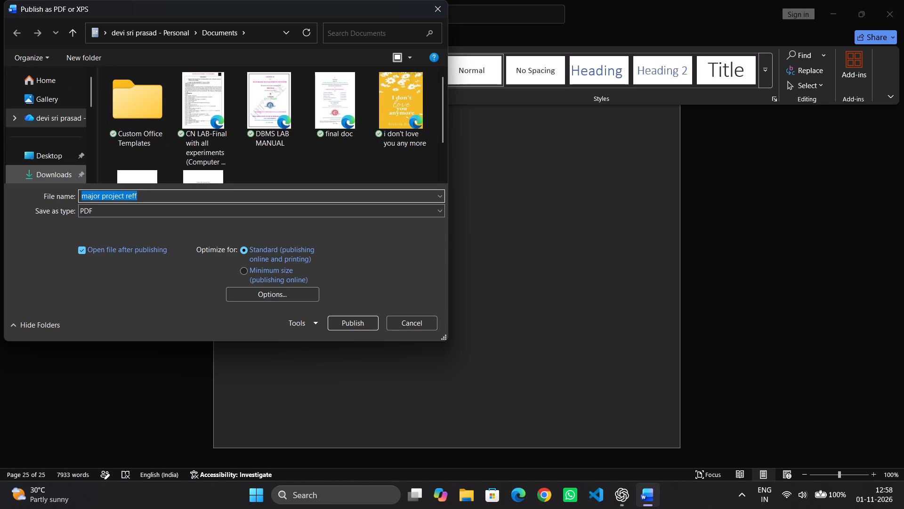
{"action": "scroll", "coordinate": [60, 130], "scroll_direction": "up", "scroll_amount": 6}
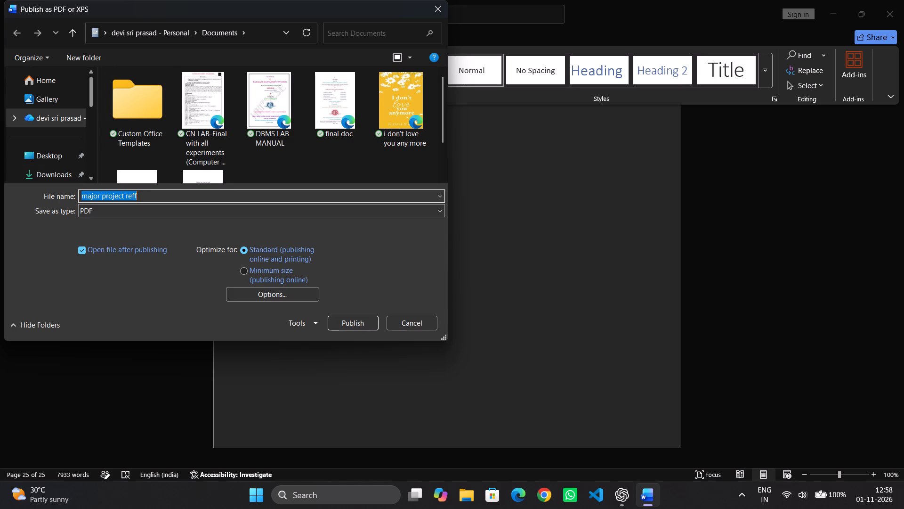
{"action": "scroll", "coordinate": [81, 124], "scroll_direction": "down", "scroll_amount": 6}
{"action": "scroll", "coordinate": [75, 124], "scroll_direction": "up", "scroll_amount": 5}
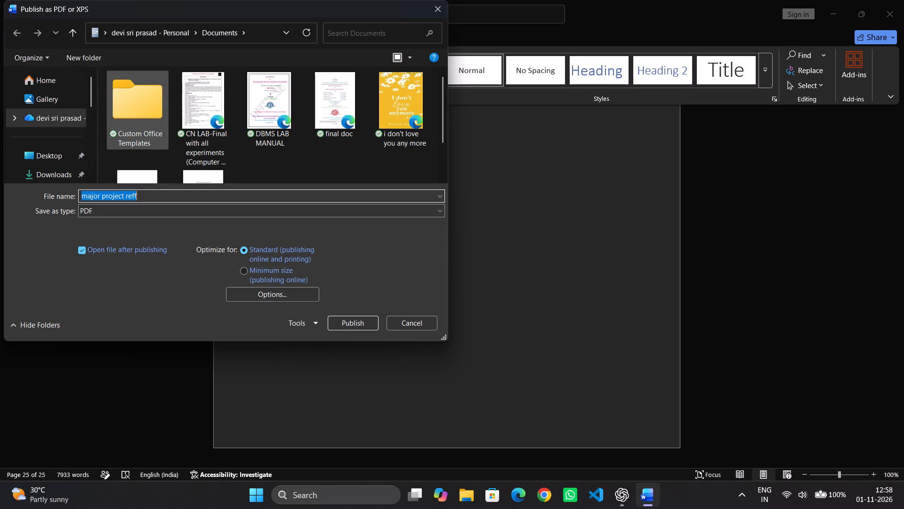
{"action": "scroll", "coordinate": [54, 116], "scroll_direction": "down", "scroll_amount": 3}
{"action": "scroll", "coordinate": [54, 116], "scroll_direction": "up", "scroll_amount": 2}
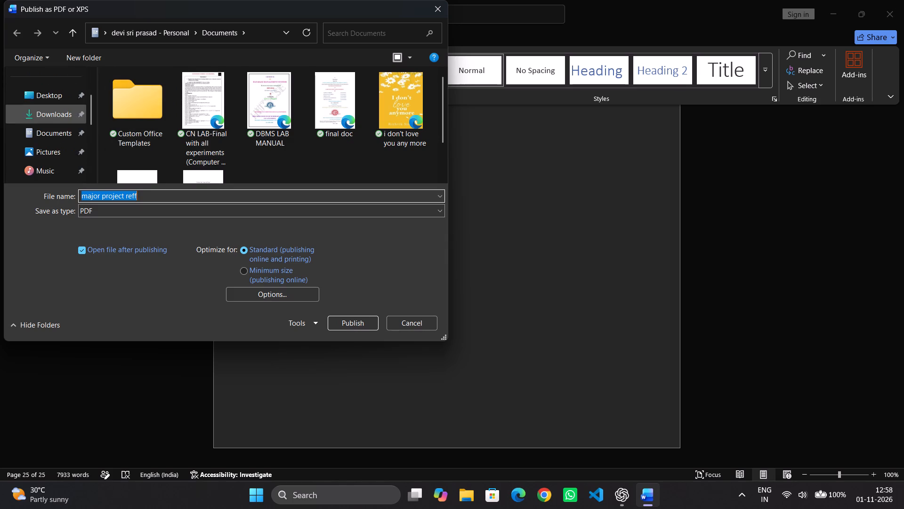
{"action": "left_click", "coordinate": [61, 132]}
{"action": "double_click", "coordinate": [64, 129]}
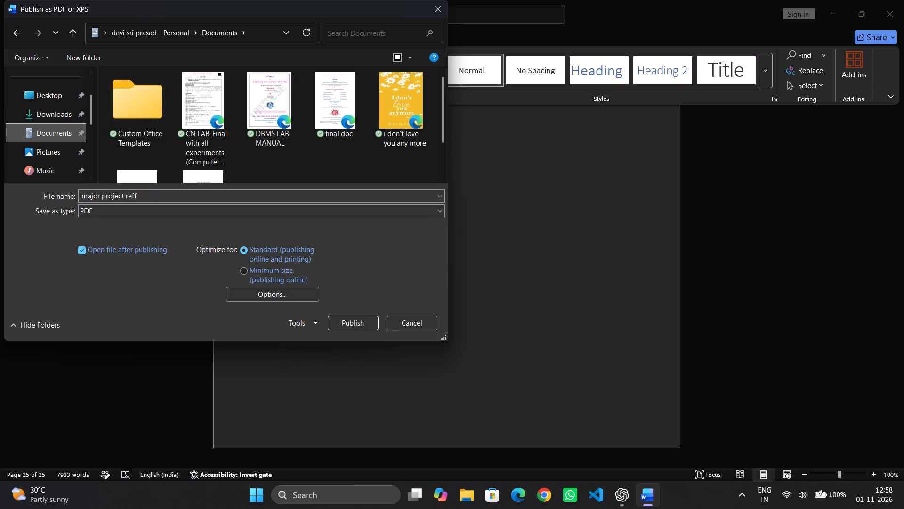
{"action": "scroll", "coordinate": [178, 129], "scroll_direction": "down", "scroll_amount": 5}
{"action": "scroll", "coordinate": [309, 138], "scroll_direction": "up", "scroll_amount": 5}
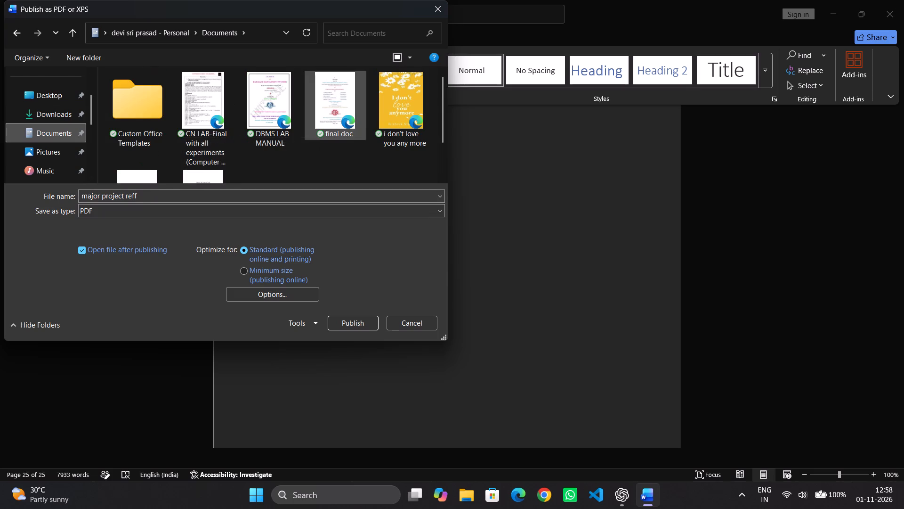
{"action": "scroll", "coordinate": [304, 147], "scroll_direction": "down", "scroll_amount": 4}
{"action": "left_click", "coordinate": [53, 100]}
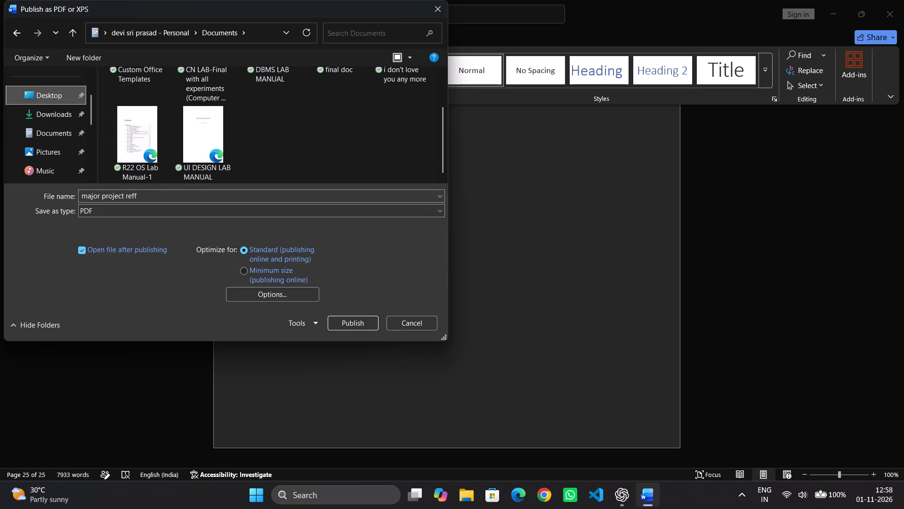
{"action": "left_click", "coordinate": [66, 130]}
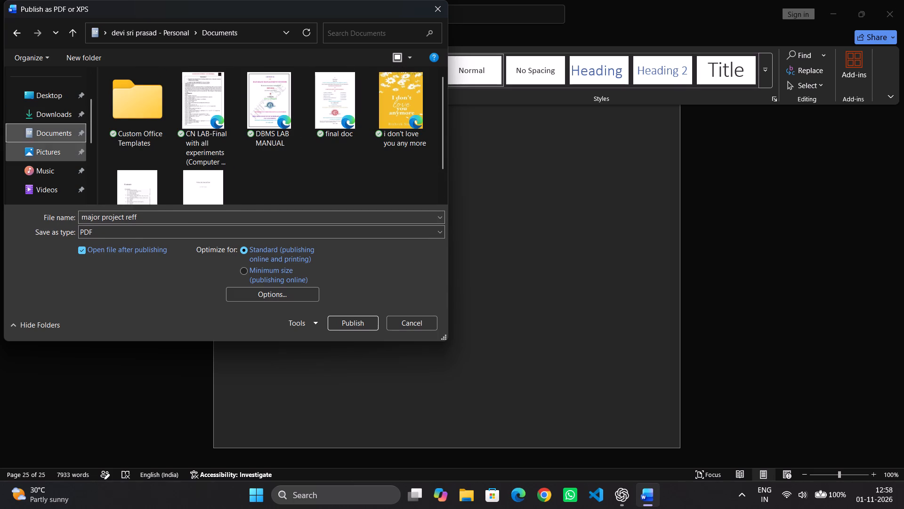
{"action": "scroll", "coordinate": [61, 150], "scroll_direction": "down", "scroll_amount": 4}
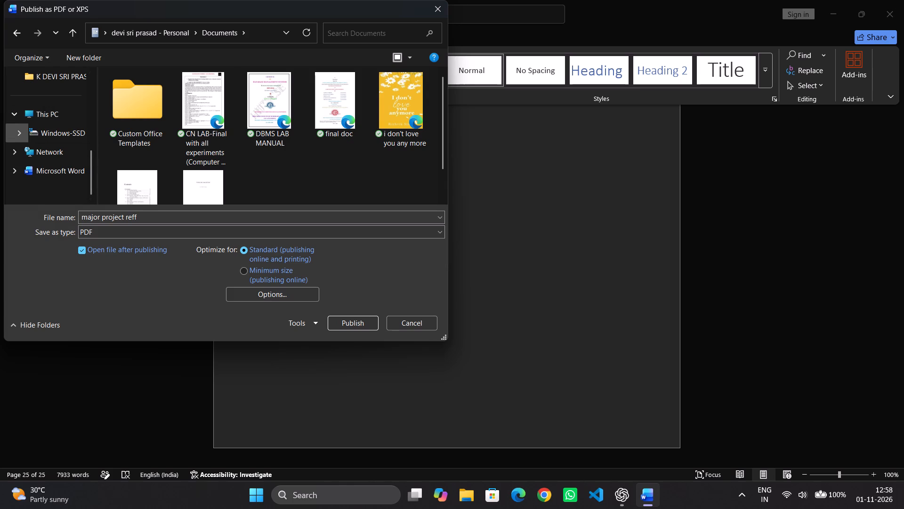
Browse This PC and the Windows-SSD (C:) drive for the folder to save the PDF in.
{"action": "left_click", "coordinate": [63, 114]}
{"action": "double_click", "coordinate": [140, 105]}
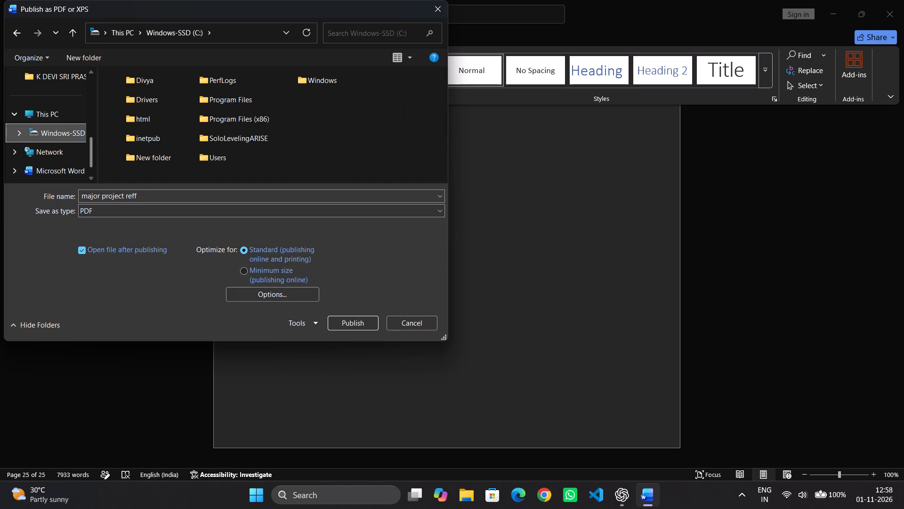
{"action": "scroll", "coordinate": [72, 155], "scroll_direction": "down", "scroll_amount": 4}
{"action": "left_click", "coordinate": [56, 146]}
{"action": "left_click", "coordinate": [58, 141]}
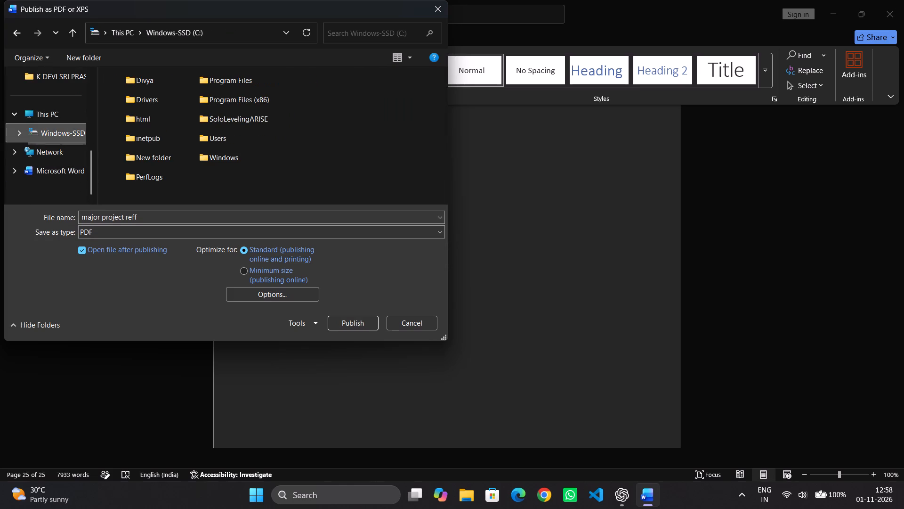
{"action": "left_click", "coordinate": [63, 152]}
{"action": "left_click", "coordinate": [56, 125]}
{"action": "left_click", "coordinate": [58, 115]}
{"action": "scroll", "coordinate": [71, 117], "scroll_direction": "up", "scroll_amount": 2}
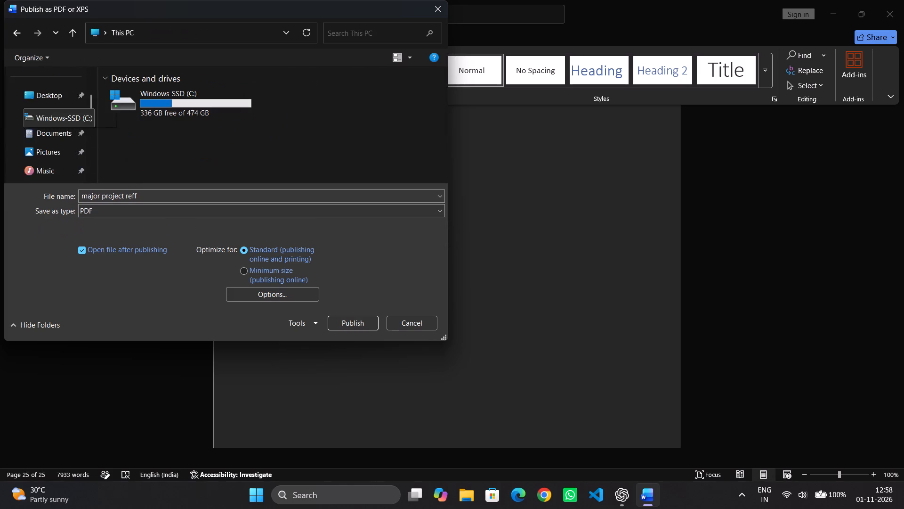
Search the Home location for "project" and open the project folder as the PDF's save location.
{"action": "scroll", "coordinate": [71, 119], "scroll_direction": "up", "scroll_amount": 2}
{"action": "left_click", "coordinate": [56, 91]}
{"action": "left_click", "coordinate": [57, 86]}
{"action": "scroll", "coordinate": [61, 92], "scroll_direction": "up", "scroll_amount": 6}
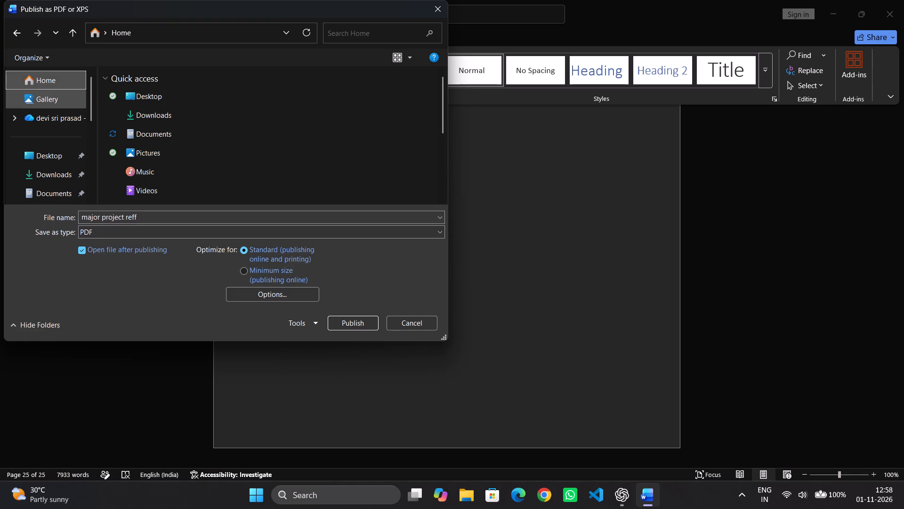
{"action": "scroll", "coordinate": [63, 121], "scroll_direction": "up", "scroll_amount": 4}
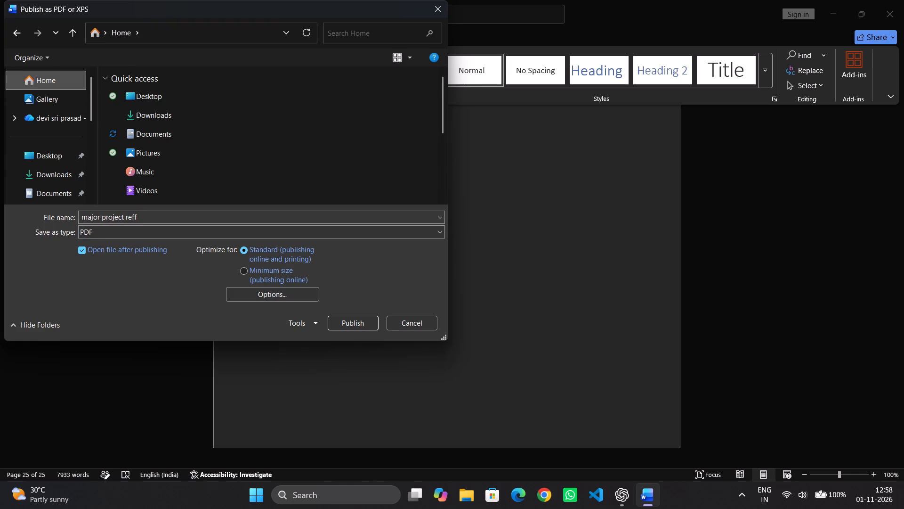
{"action": "left_click", "coordinate": [387, 34]}
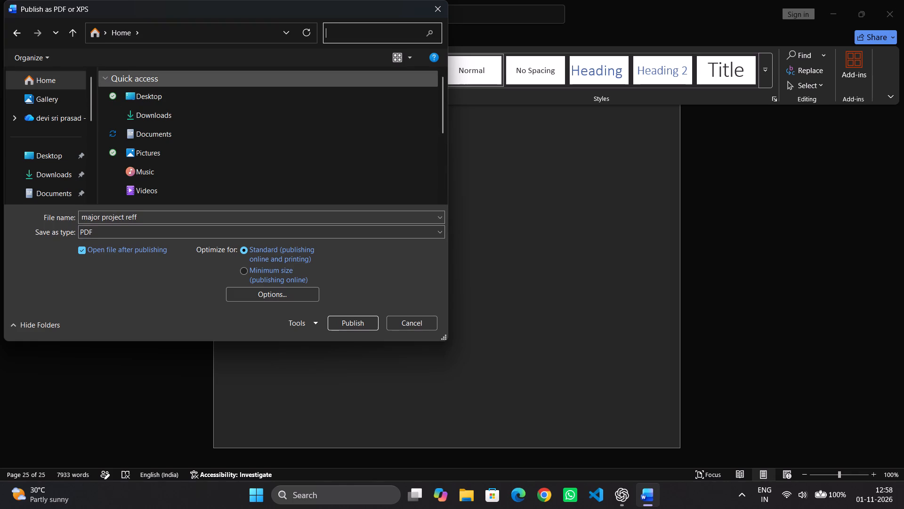
{"action": "type", "text": "project"}
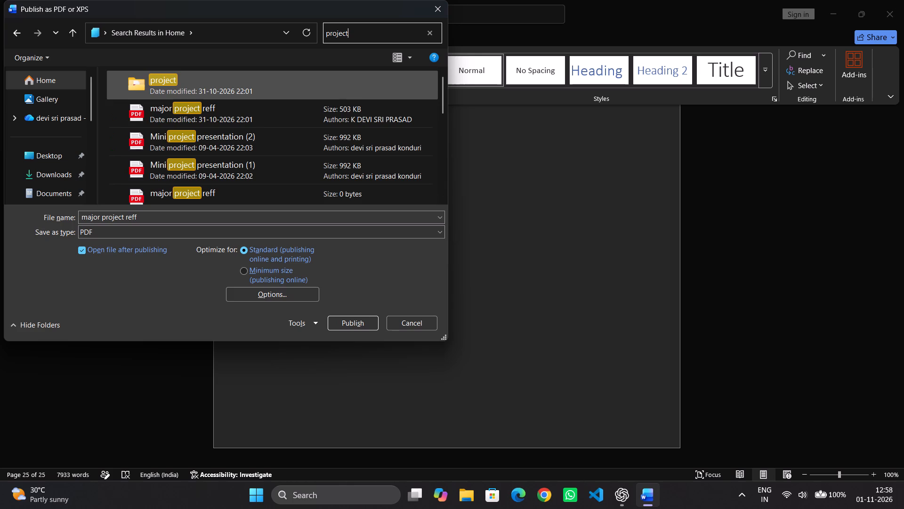
{"action": "double_click", "coordinate": [224, 91]}
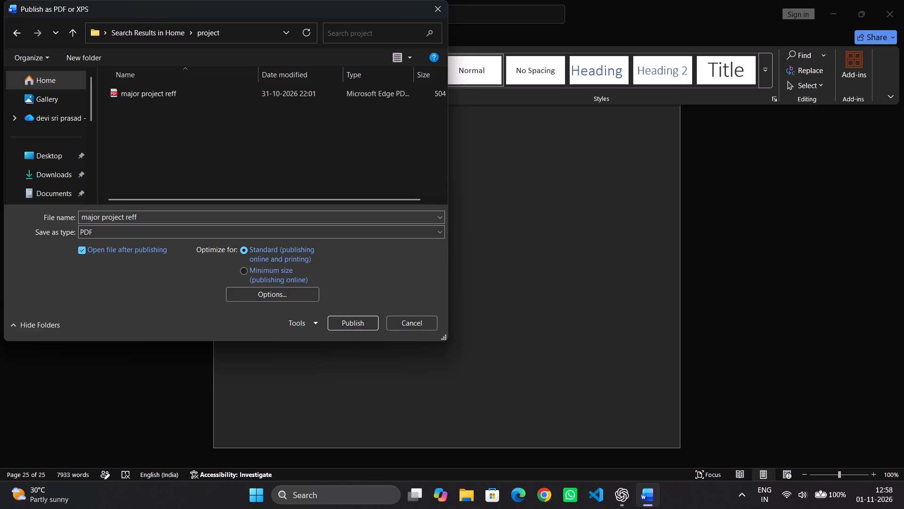
Name the PDF "major project refff" and publish it in the project folder.
{"action": "left_click", "coordinate": [211, 217]}
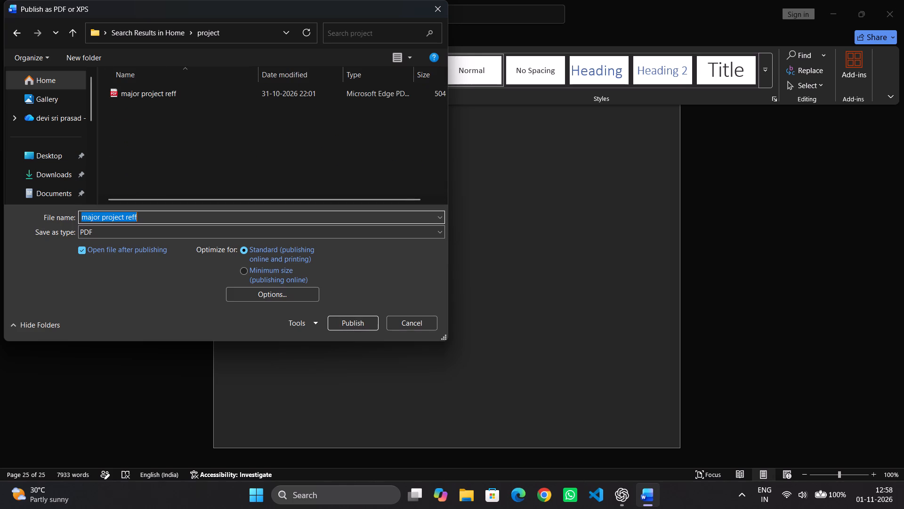
{"action": "key", "text": "space"}
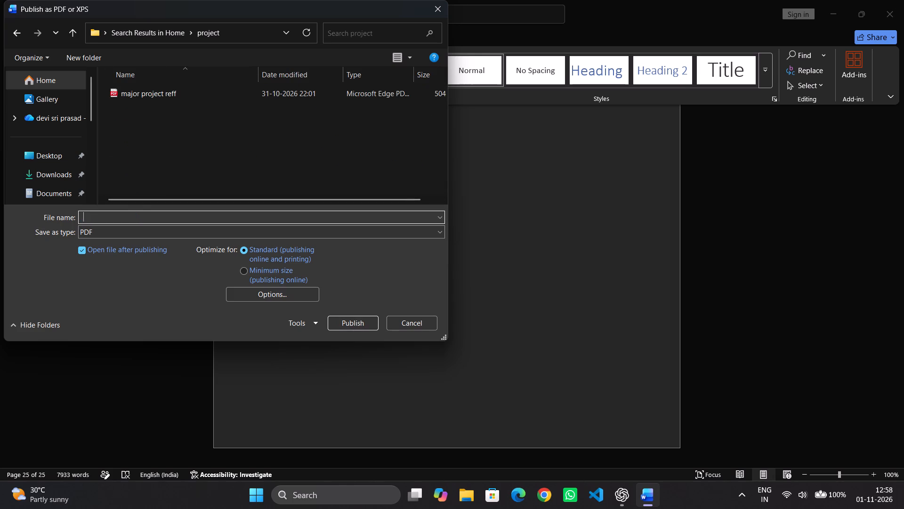
{"action": "type", "text": "major"}
{"action": "key", "text": "space"}
{"action": "type", "text": "project"}
{"action": "key", "text": "space"}
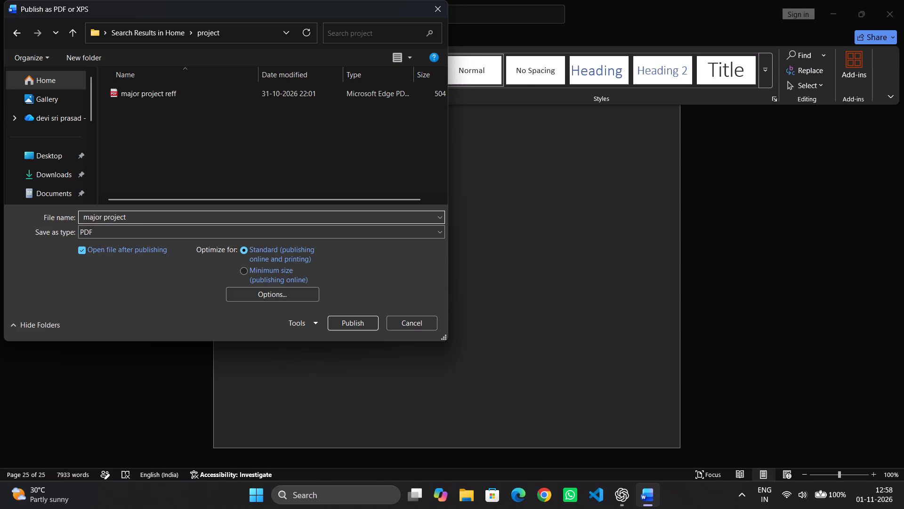
{"action": "type", "text": "reffff"}
{"action": "key", "text": "BackSpace"}
{"action": "key", "text": "Return"}
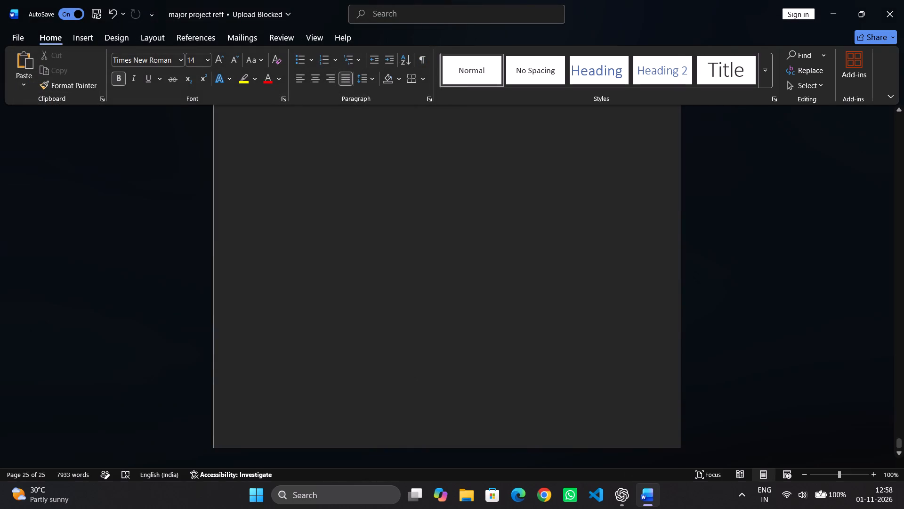
{"action": "left_click", "coordinate": [524, 330]}
{"action": "left_click", "coordinate": [369, 435]}
{"action": "left_click", "coordinate": [214, 501]}
Check the opening pages of the exported PDF in Edge and minimize the viewer.
{"action": "scroll", "coordinate": [196, 503], "scroll_direction": "up", "scroll_amount": 3}
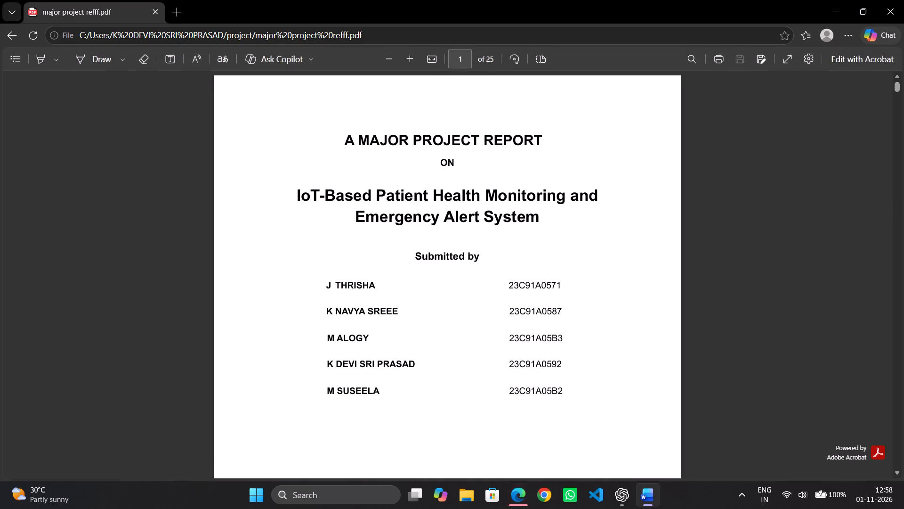
{"action": "scroll", "coordinate": [588, 211], "scroll_direction": "down", "scroll_amount": 6}
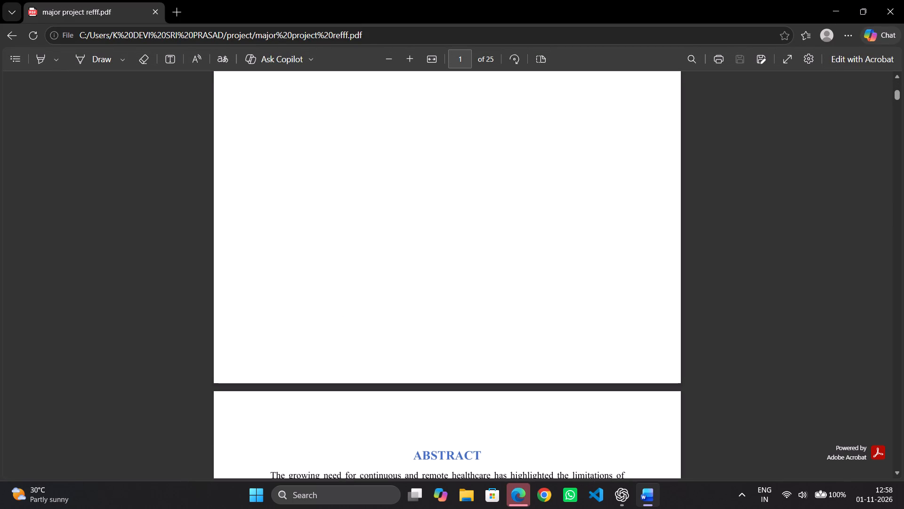
{"action": "left_click", "coordinate": [843, 11]}
Go back through the Word report from its last page to the cover page and review the cover.
{"action": "scroll", "coordinate": [619, 257], "scroll_direction": "up", "scroll_amount": 4}
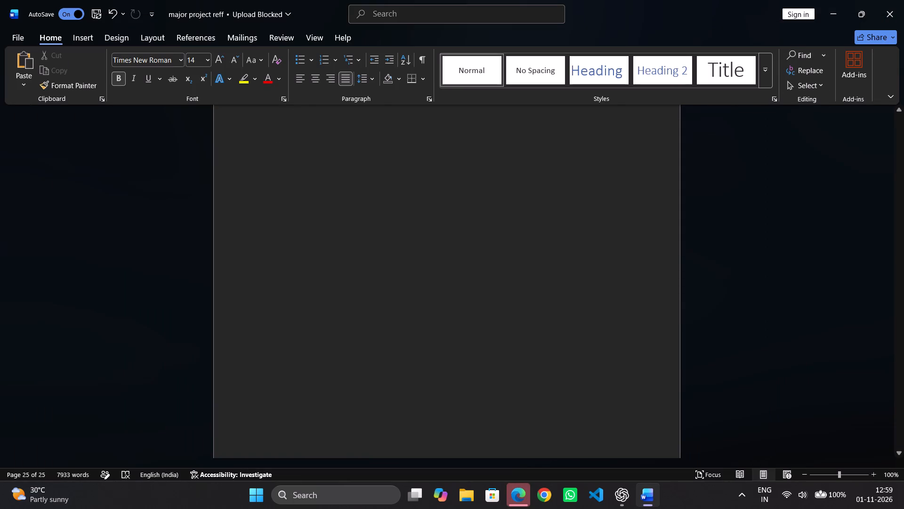
{"action": "scroll", "coordinate": [619, 257], "scroll_direction": "up", "scroll_amount": 20}
{"action": "scroll", "coordinate": [619, 257], "scroll_direction": "up", "scroll_amount": 9}
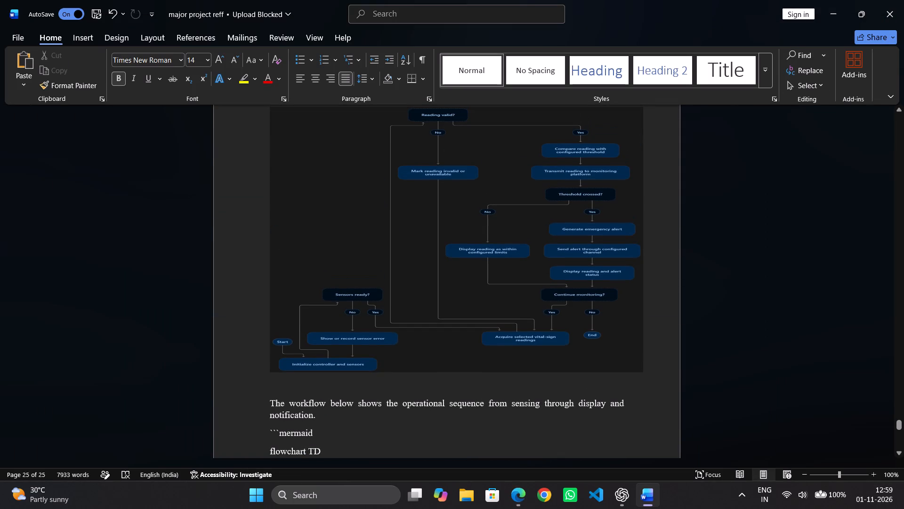
{"action": "left_click_drag", "start_coordinate": [899, 427], "coordinate": [886, 112]}
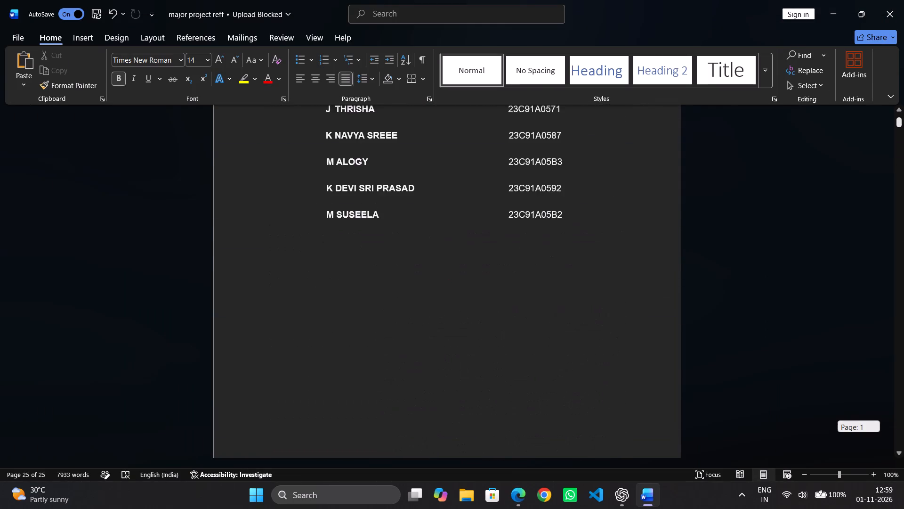
{"action": "left_click_drag", "start_coordinate": [886, 112], "coordinate": [892, 115]}
{"action": "scroll", "coordinate": [549, 286], "scroll_direction": "down", "scroll_amount": 3}
{"action": "scroll", "coordinate": [549, 286], "scroll_direction": "up", "scroll_amount": 4}
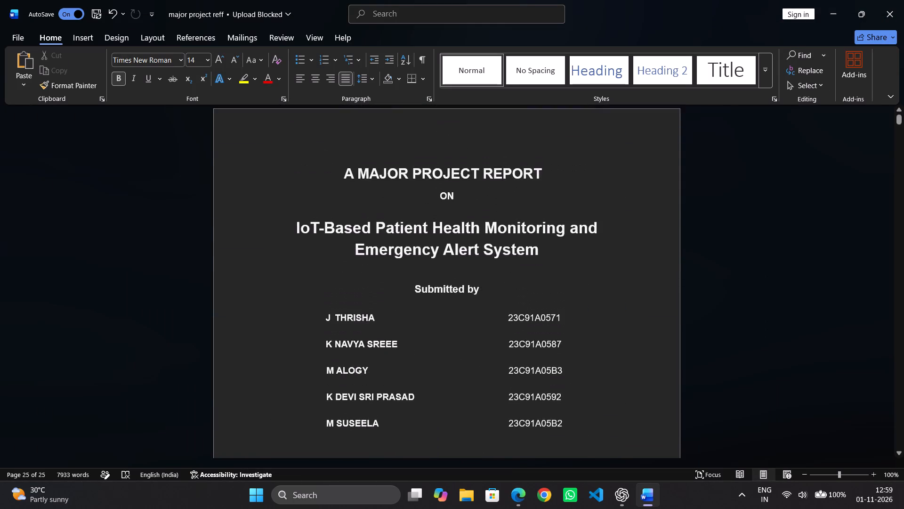
{"action": "scroll", "coordinate": [687, 268], "scroll_direction": "down", "scroll_amount": 3}
{"action": "scroll", "coordinate": [687, 268], "scroll_direction": "up", "scroll_amount": 1}
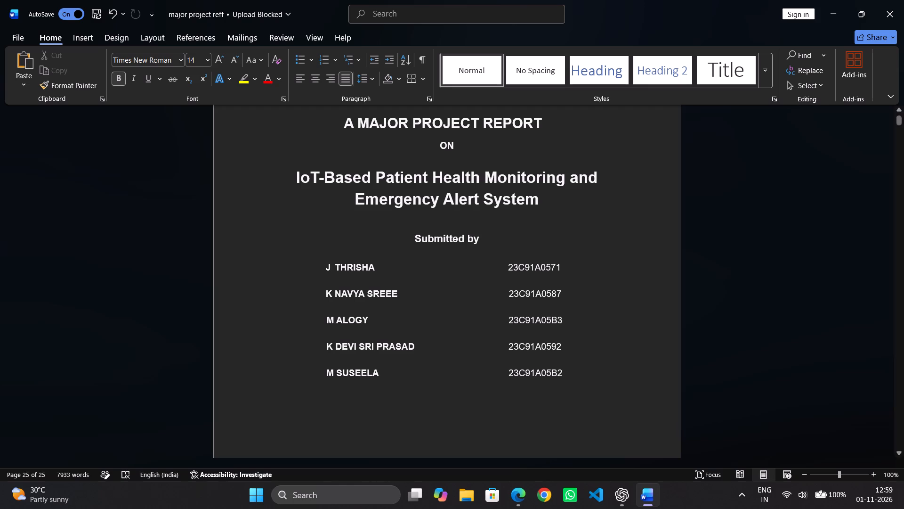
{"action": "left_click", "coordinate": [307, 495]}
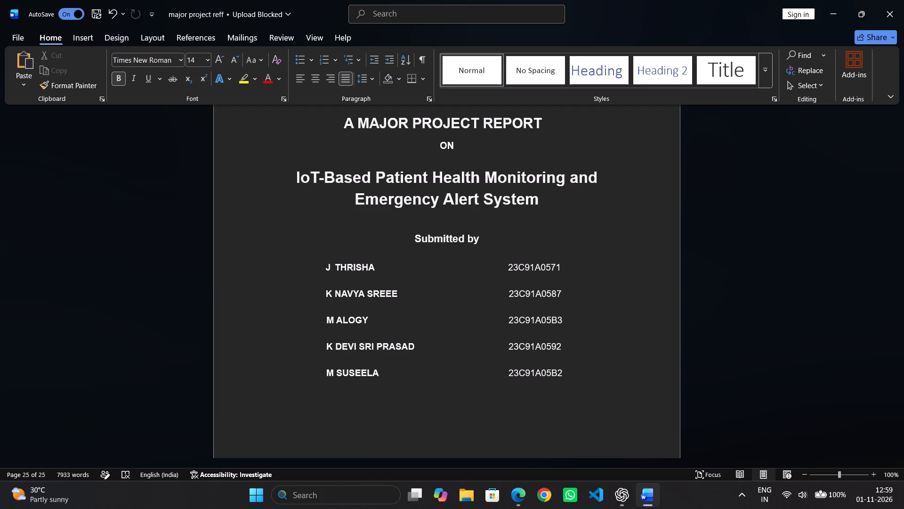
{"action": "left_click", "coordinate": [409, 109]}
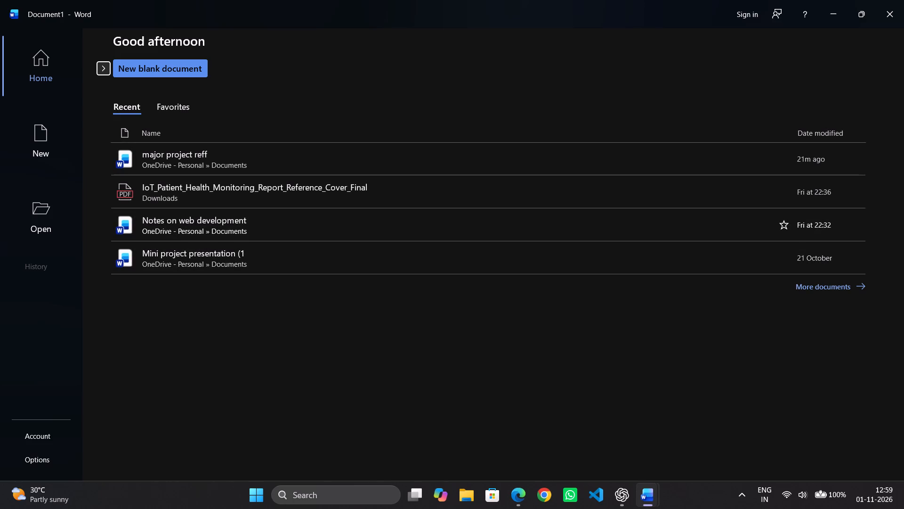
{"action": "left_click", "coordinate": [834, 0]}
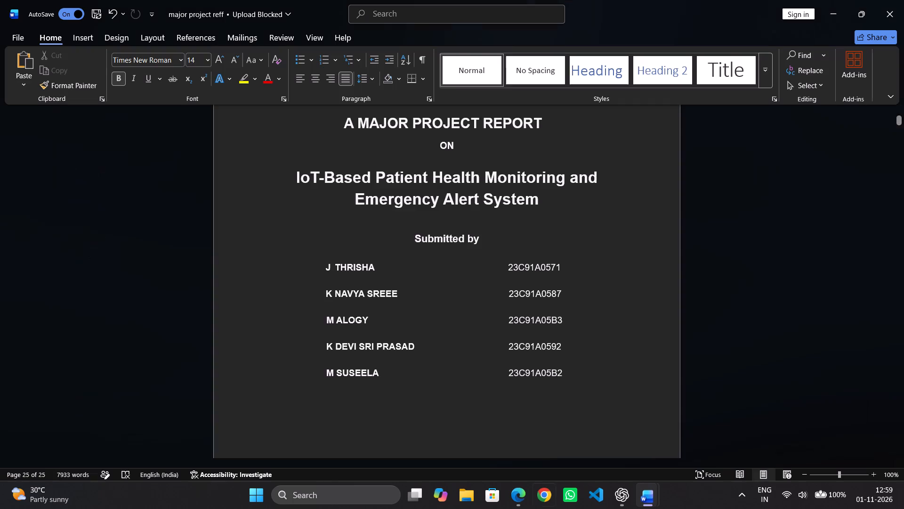
{"action": "left_click", "coordinate": [256, 501]}
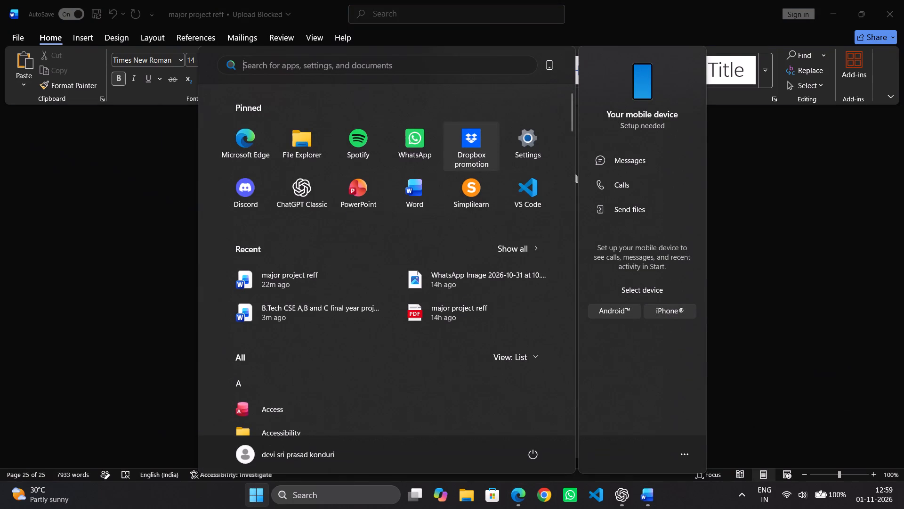
{"action": "left_click", "coordinate": [287, 325]}
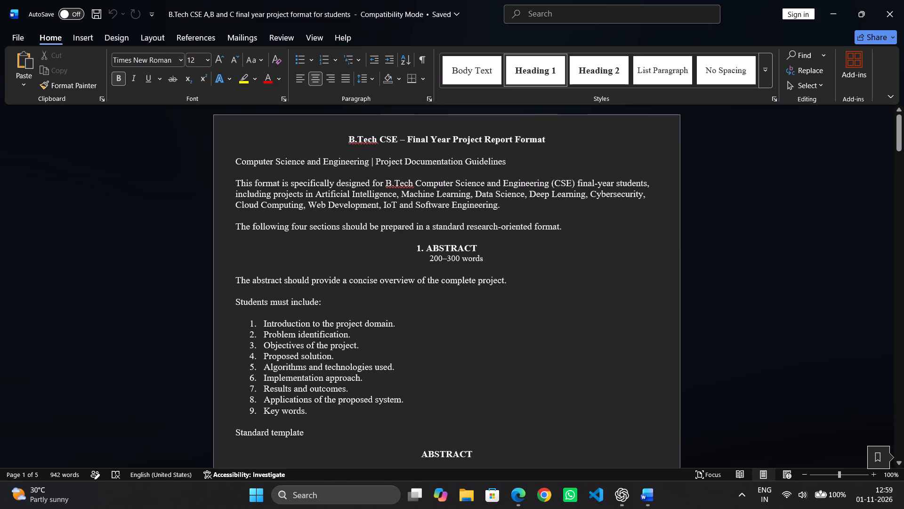
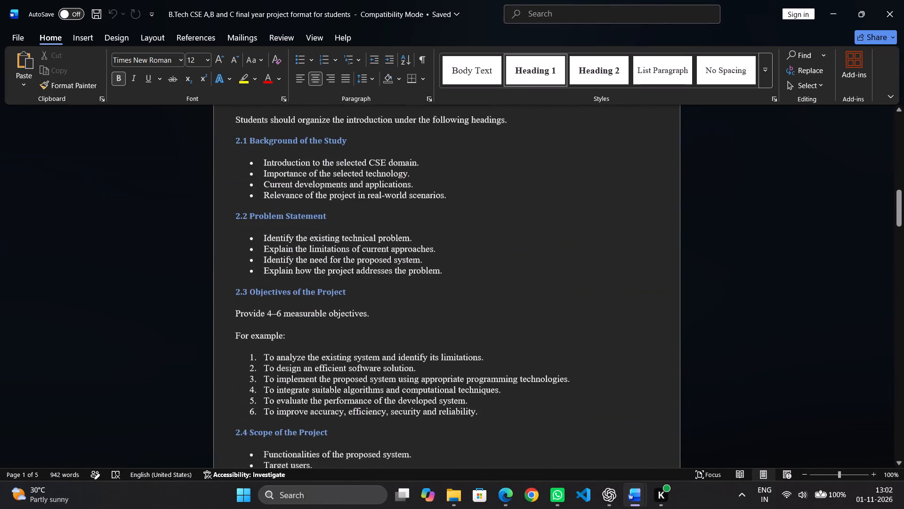
Review the project format's requirements from the Introduction headings through the literature review and Research Methodology to Testing and Evaluation.
{"action": "scroll", "coordinate": [389, 238], "scroll_direction": "down", "scroll_amount": 19}
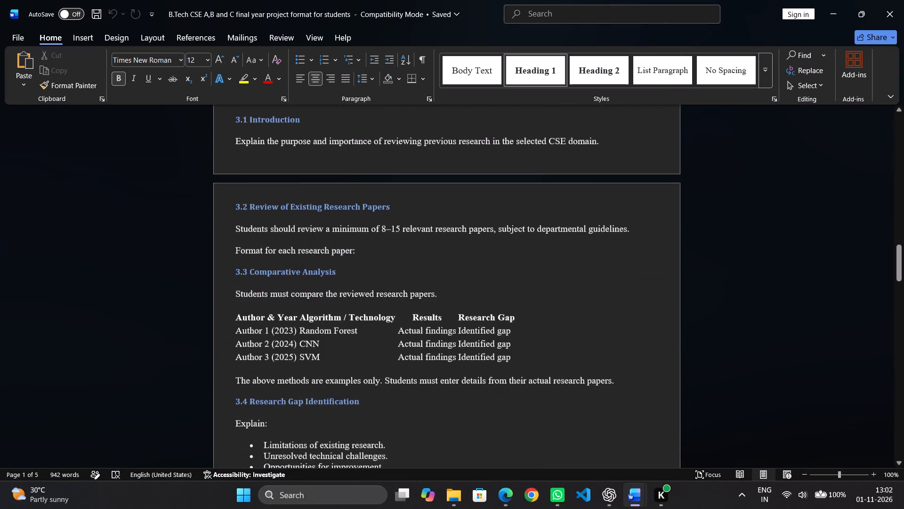
{"action": "scroll", "coordinate": [396, 248], "scroll_direction": "down", "scroll_amount": 10}
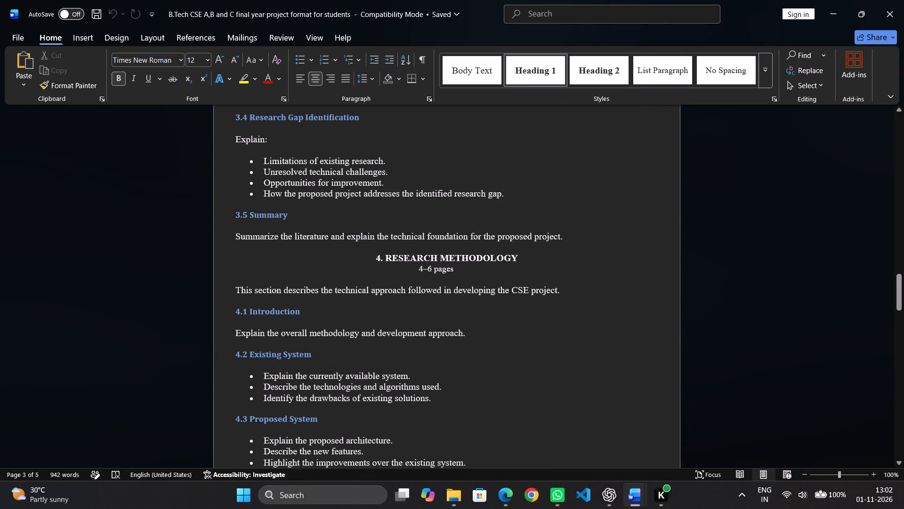
{"action": "scroll", "coordinate": [356, 242], "scroll_direction": "down", "scroll_amount": 6}
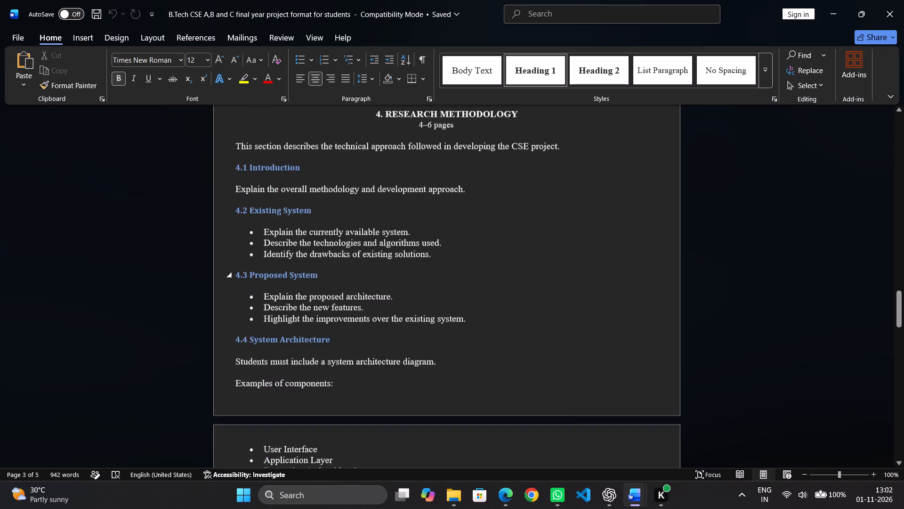
{"action": "scroll", "coordinate": [363, 254], "scroll_direction": "down", "scroll_amount": 19}
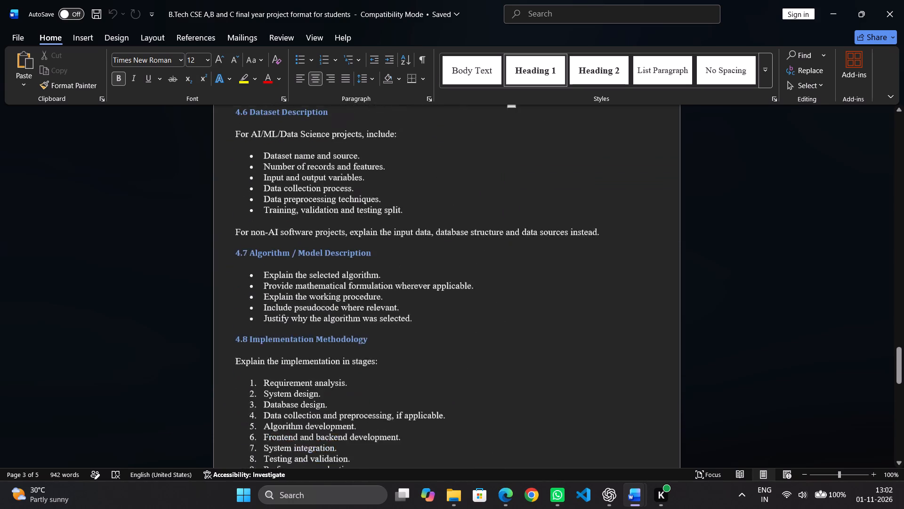
{"action": "scroll", "coordinate": [359, 253], "scroll_direction": "down", "scroll_amount": 20}
{"action": "scroll", "coordinate": [350, 274], "scroll_direction": "up", "scroll_amount": 16}
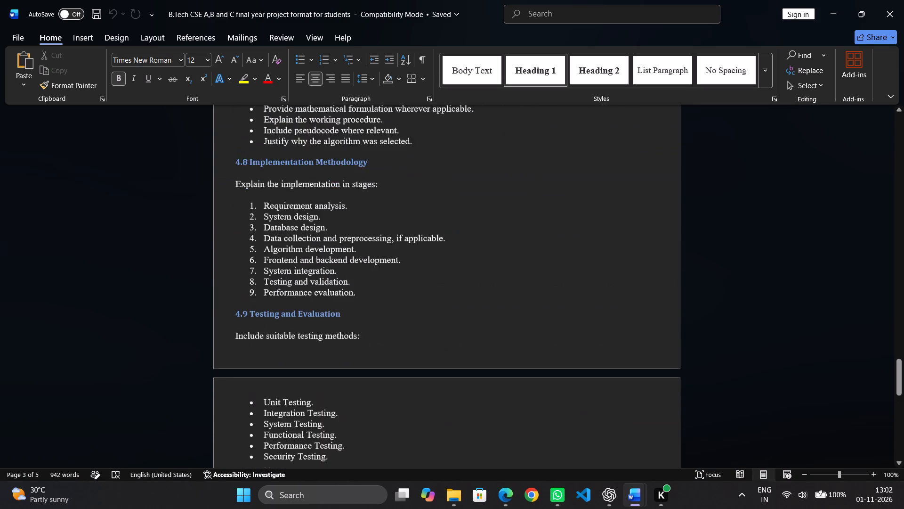
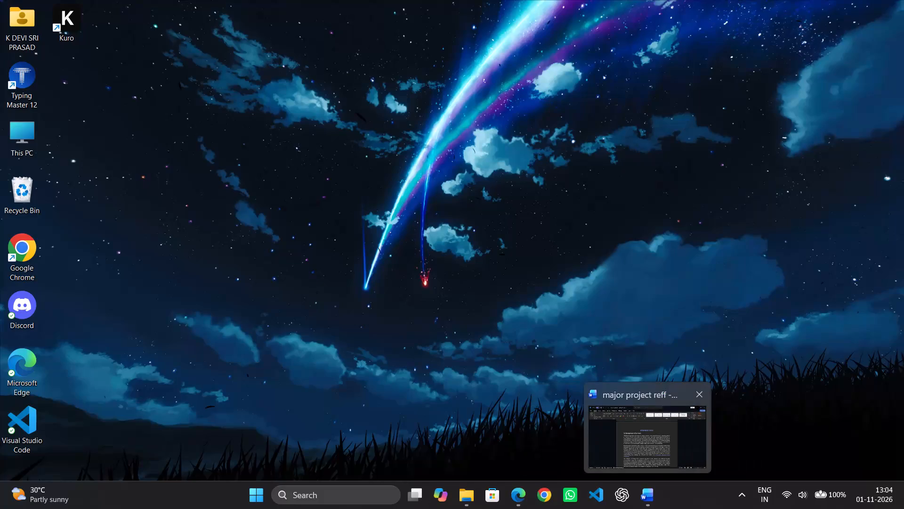
Close the remaining open windows: the major project reff Word report, File Explorer and the exported PDF in Edge.
{"action": "left_click", "coordinate": [706, 394]}
{"action": "left_click", "coordinate": [483, 501]}
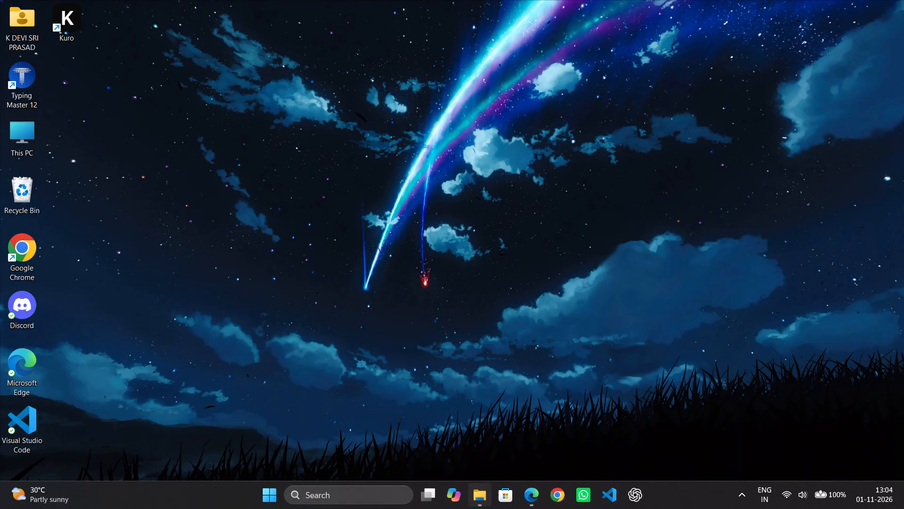
{"action": "left_click", "coordinate": [903, 0]}
{"action": "left_click", "coordinate": [541, 496]}
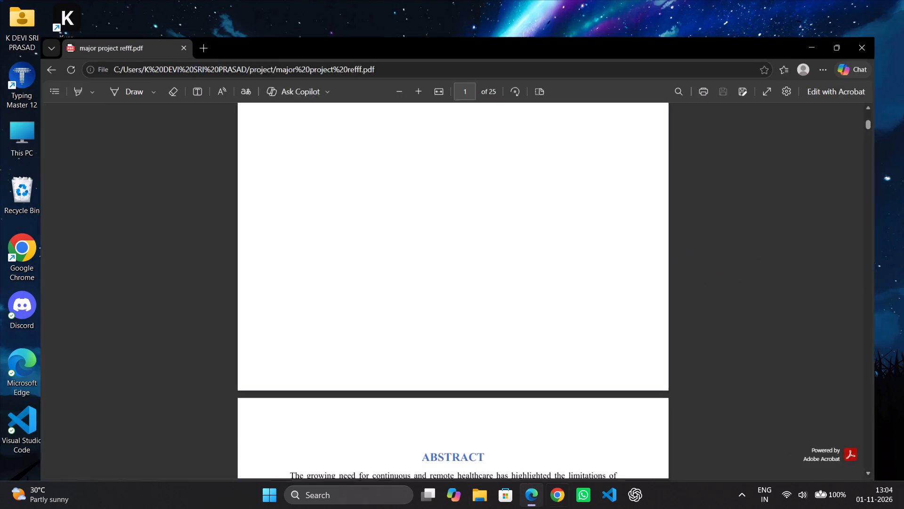
{"action": "left_click", "coordinate": [903, 0]}
Open the Shut Down Windows dialog from the desktop.
{"action": "key", "text": "alt+F4"}
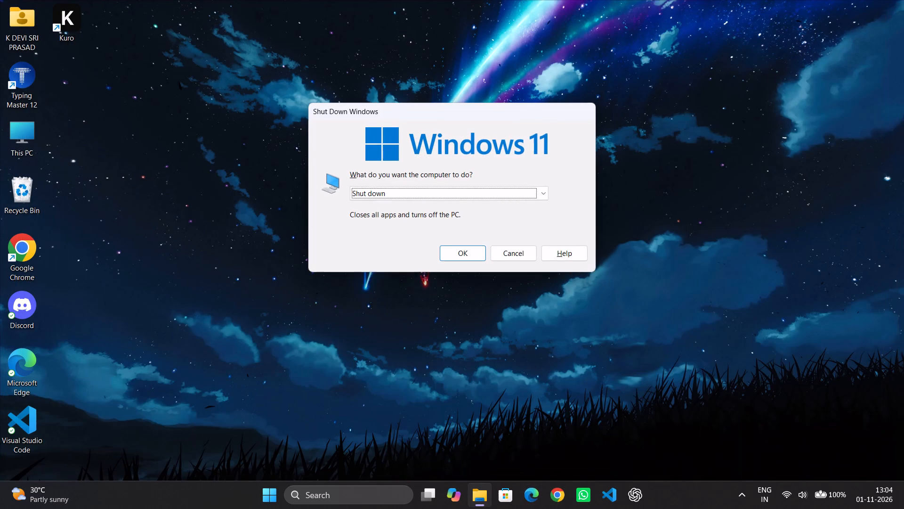